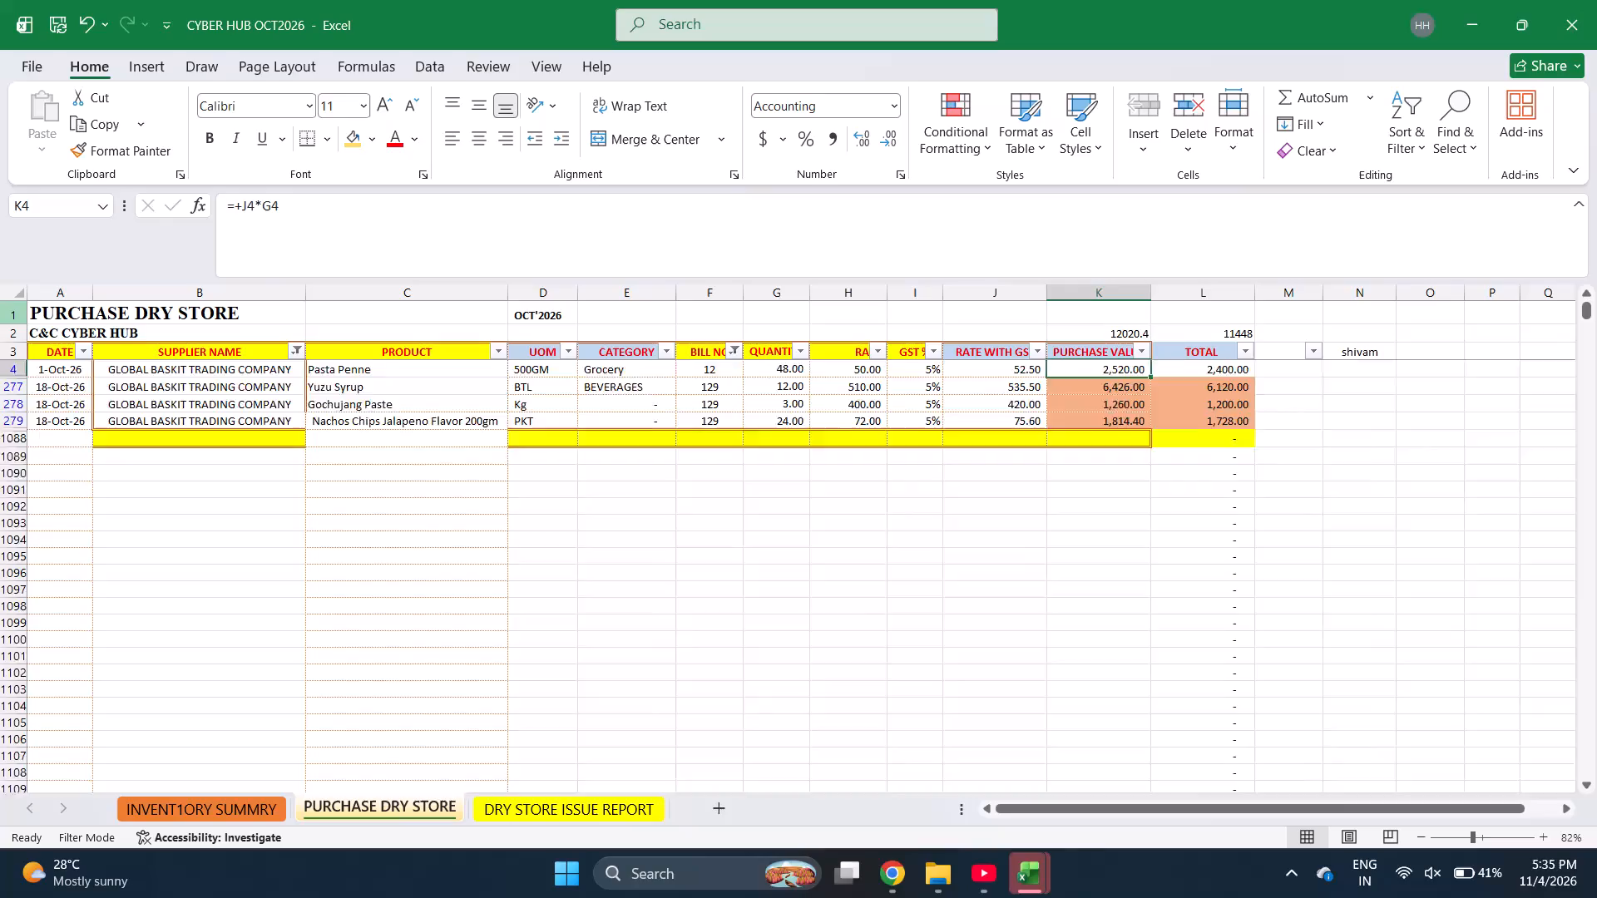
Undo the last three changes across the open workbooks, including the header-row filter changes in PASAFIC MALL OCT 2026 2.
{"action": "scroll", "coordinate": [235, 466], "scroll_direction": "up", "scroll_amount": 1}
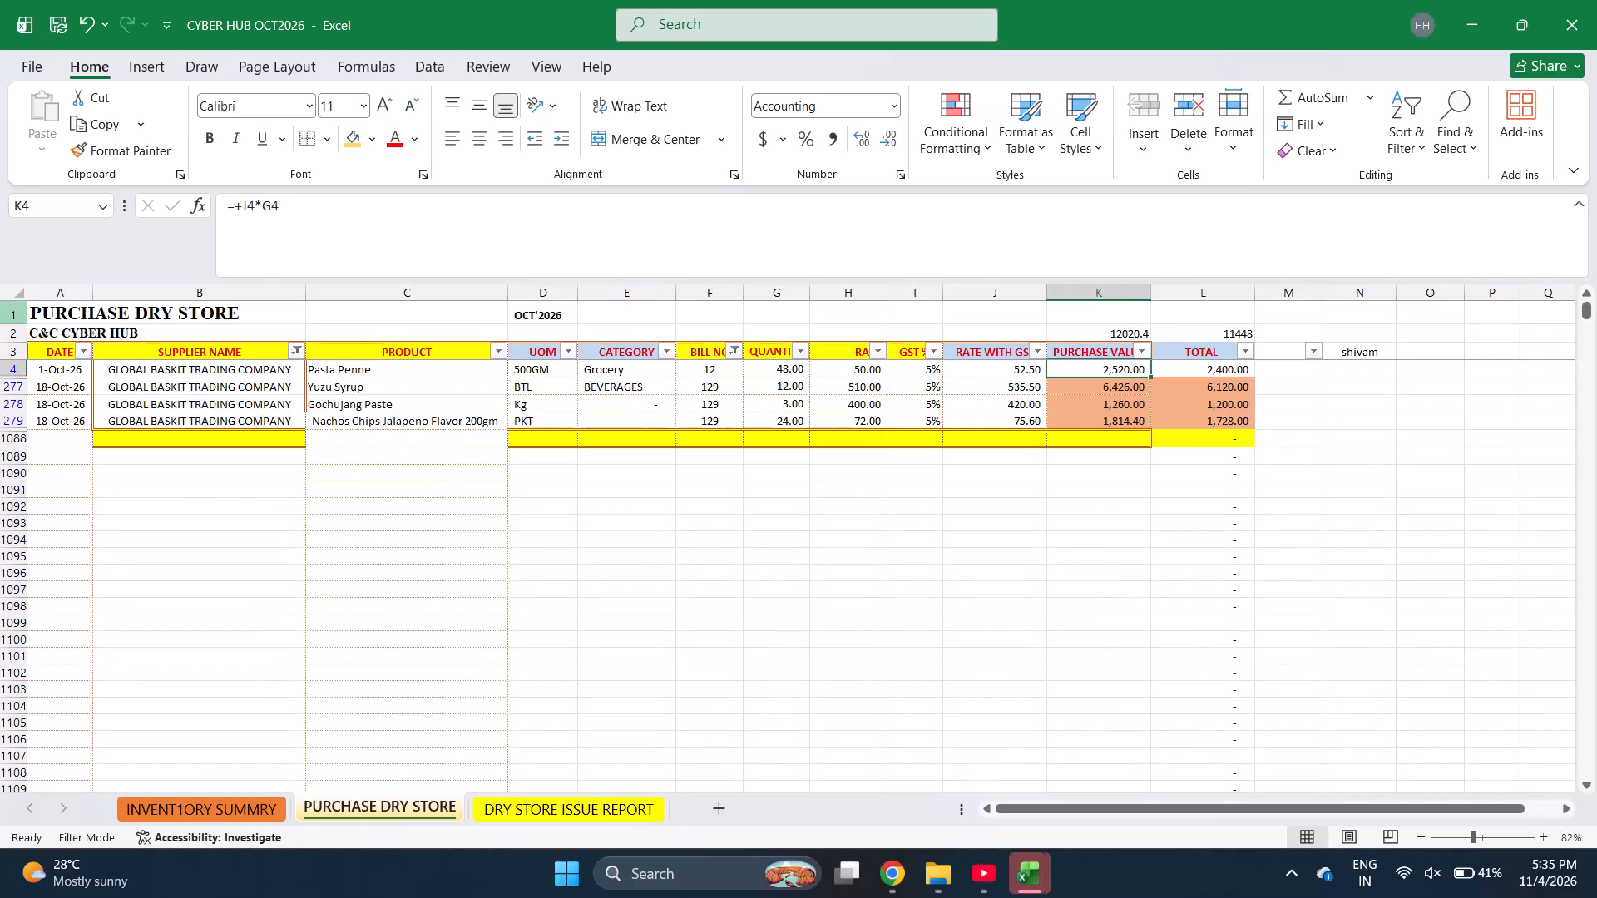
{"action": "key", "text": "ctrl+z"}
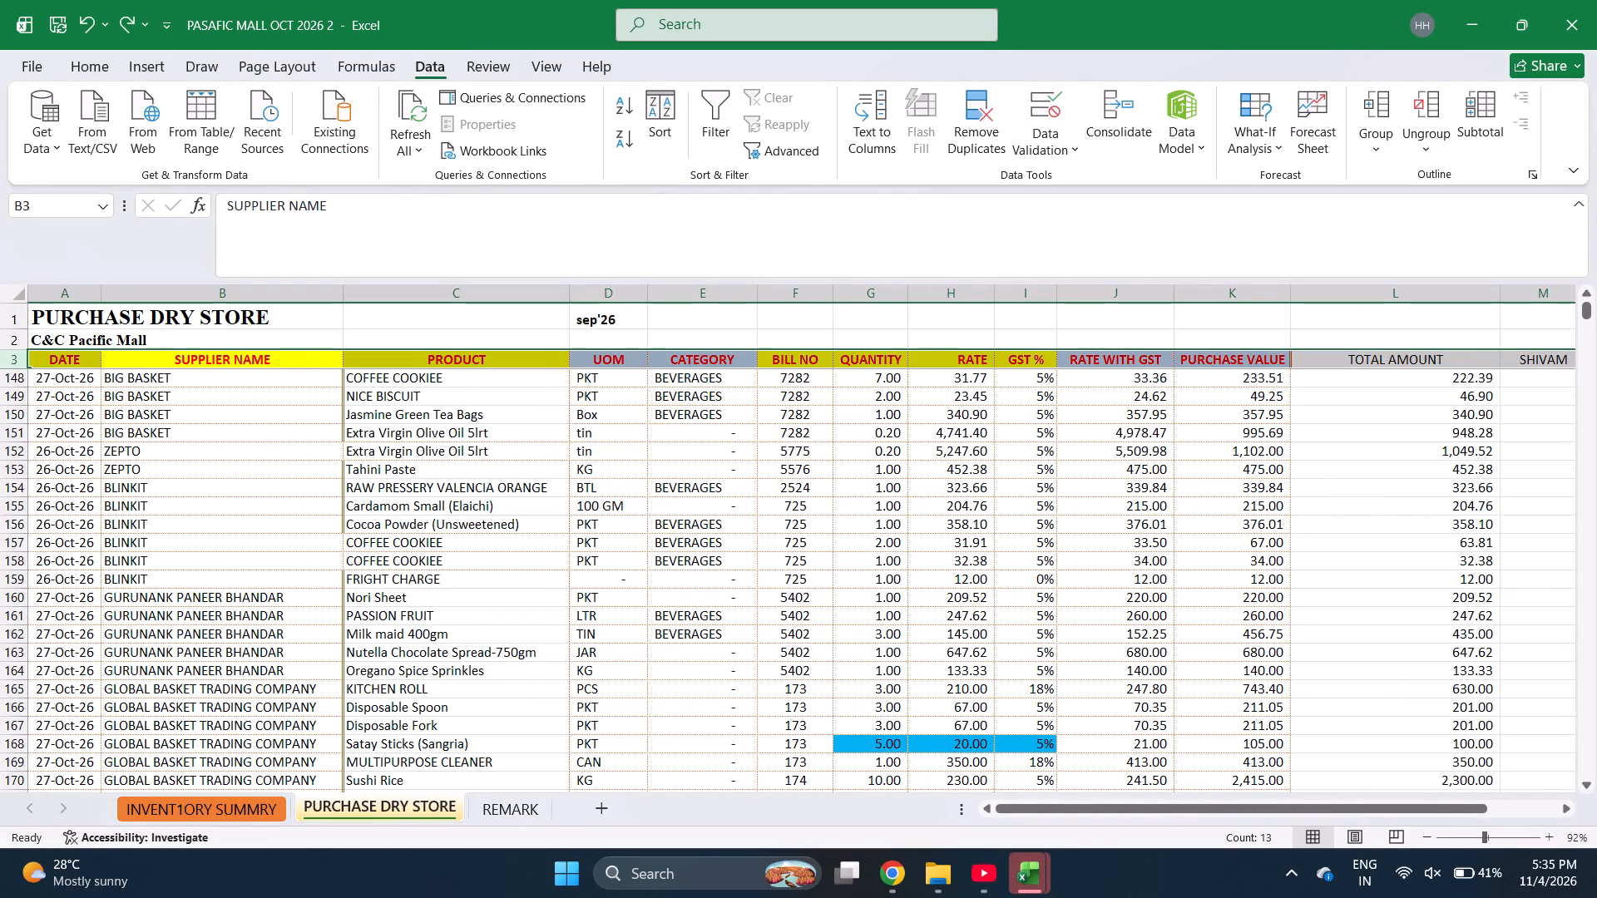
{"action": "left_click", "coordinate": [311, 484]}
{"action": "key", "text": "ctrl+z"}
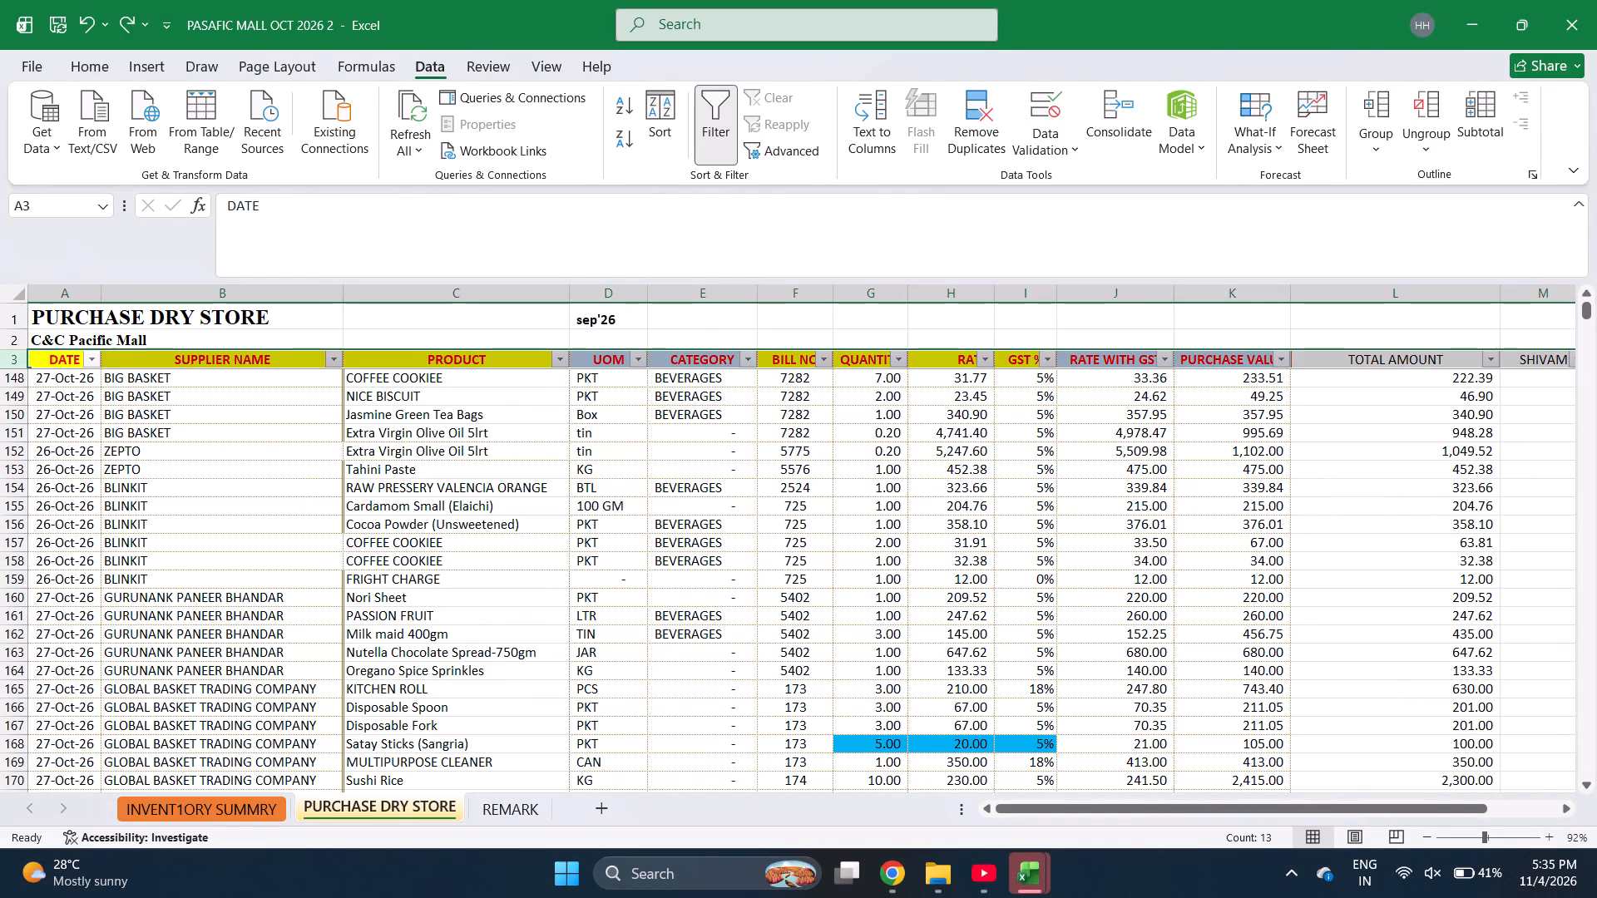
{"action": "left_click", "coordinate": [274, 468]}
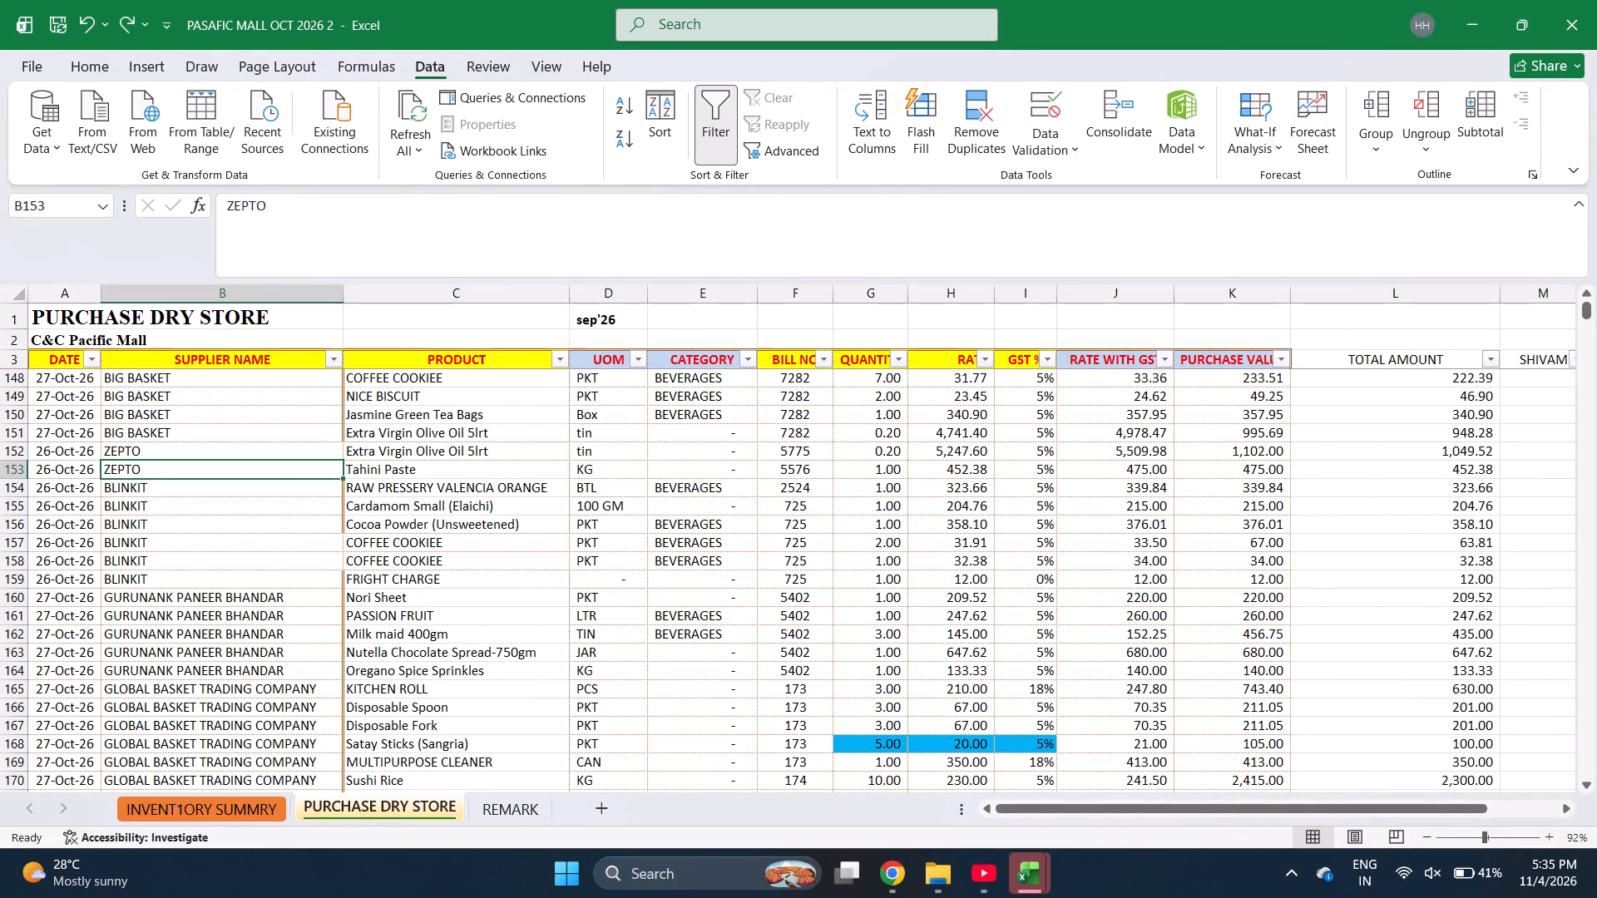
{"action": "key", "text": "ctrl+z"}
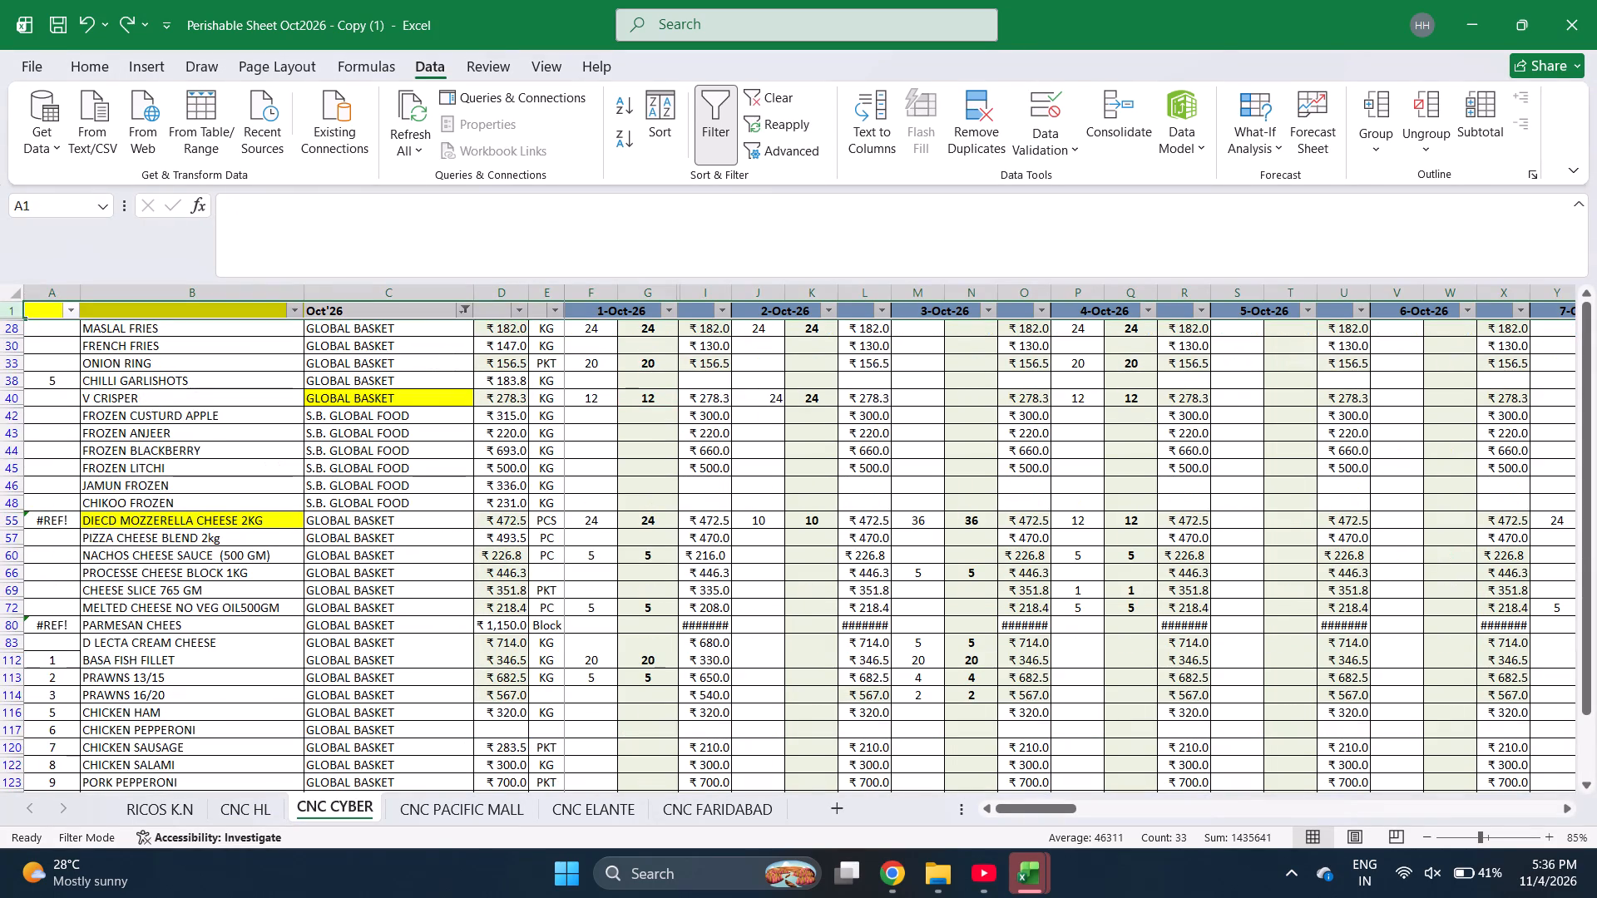
Close the workbook Perishable Sheet Oct2026 - Copy (1) without saving its changes.
{"action": "left_click", "coordinate": [1596, 12]}
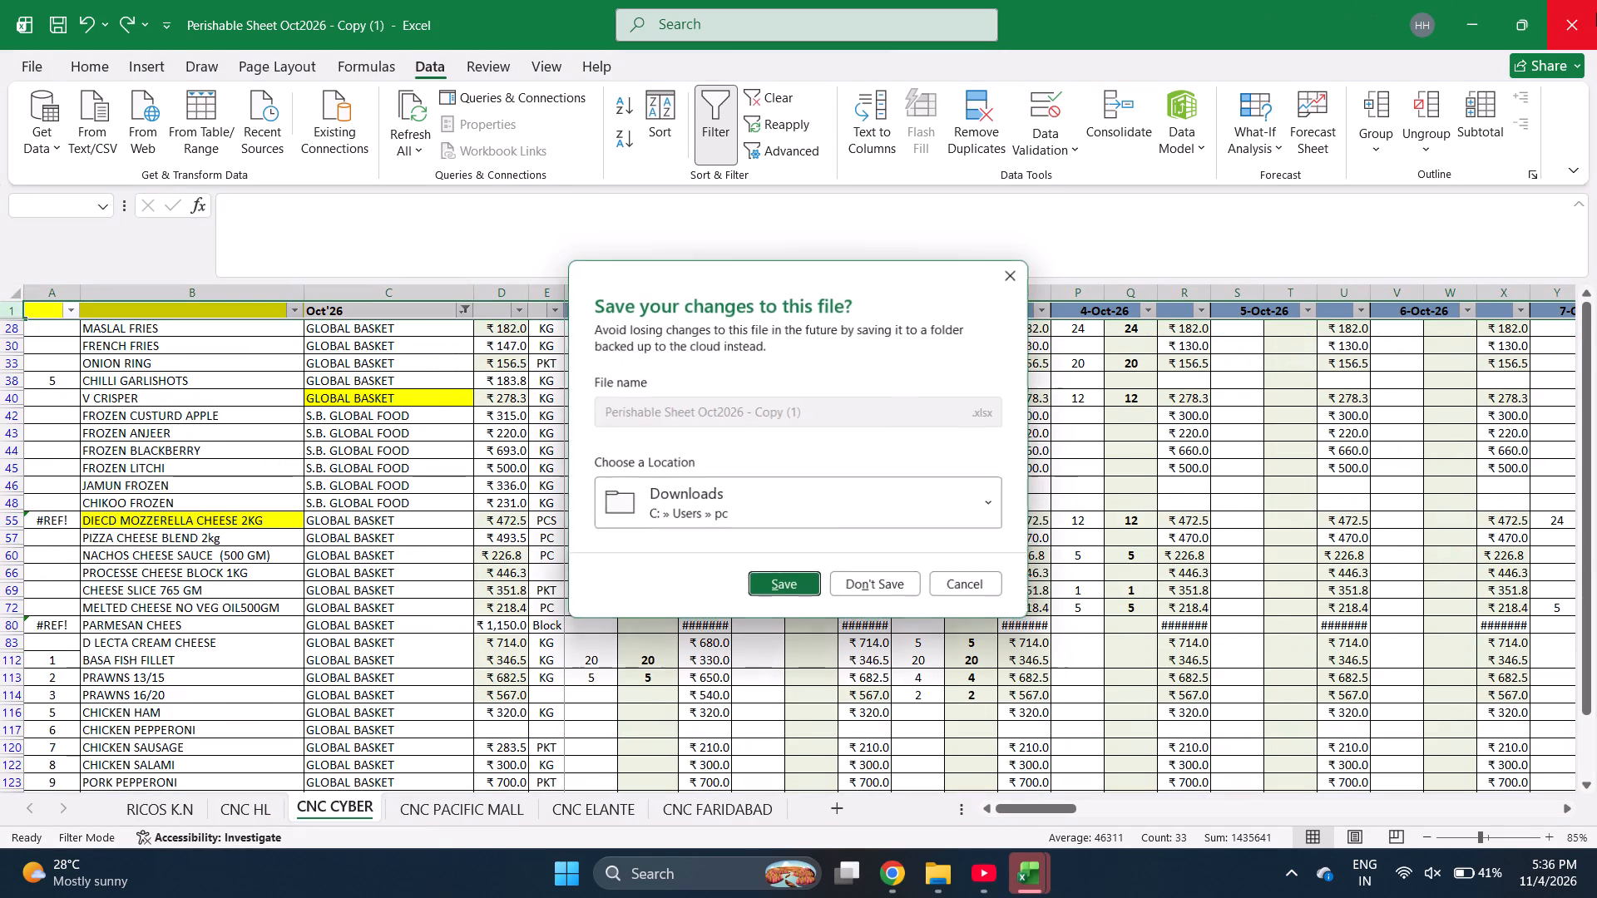
{"action": "left_click", "coordinate": [894, 584]}
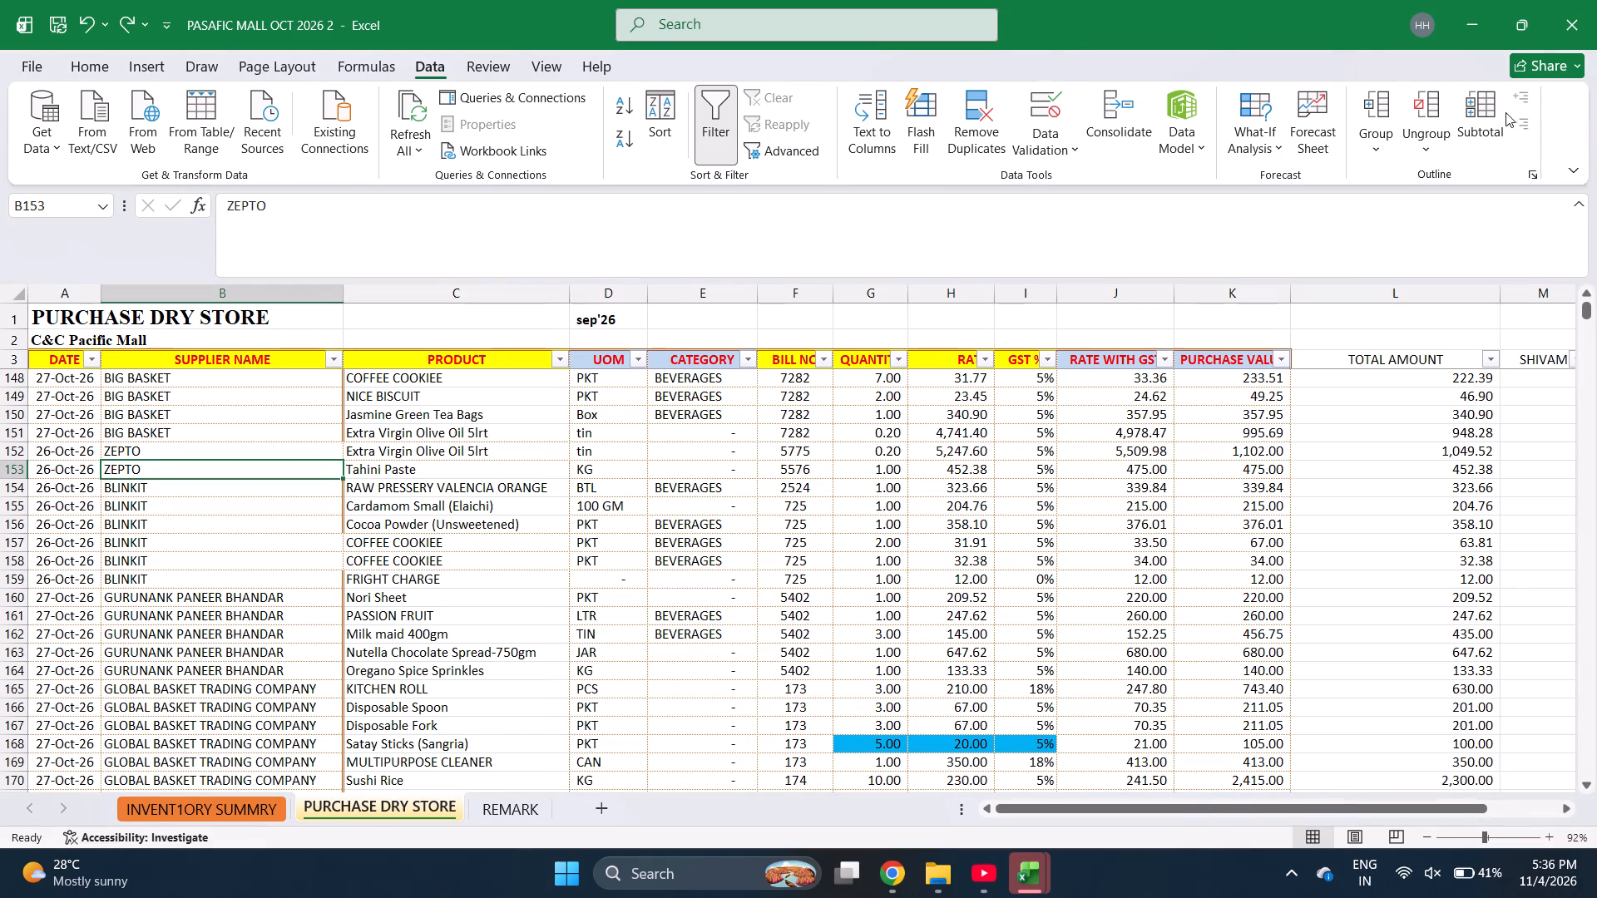
Close the workbook PASAFIC MALL OCT 2026 2 without saving its changes.
{"action": "left_click", "coordinate": [1596, 28]}
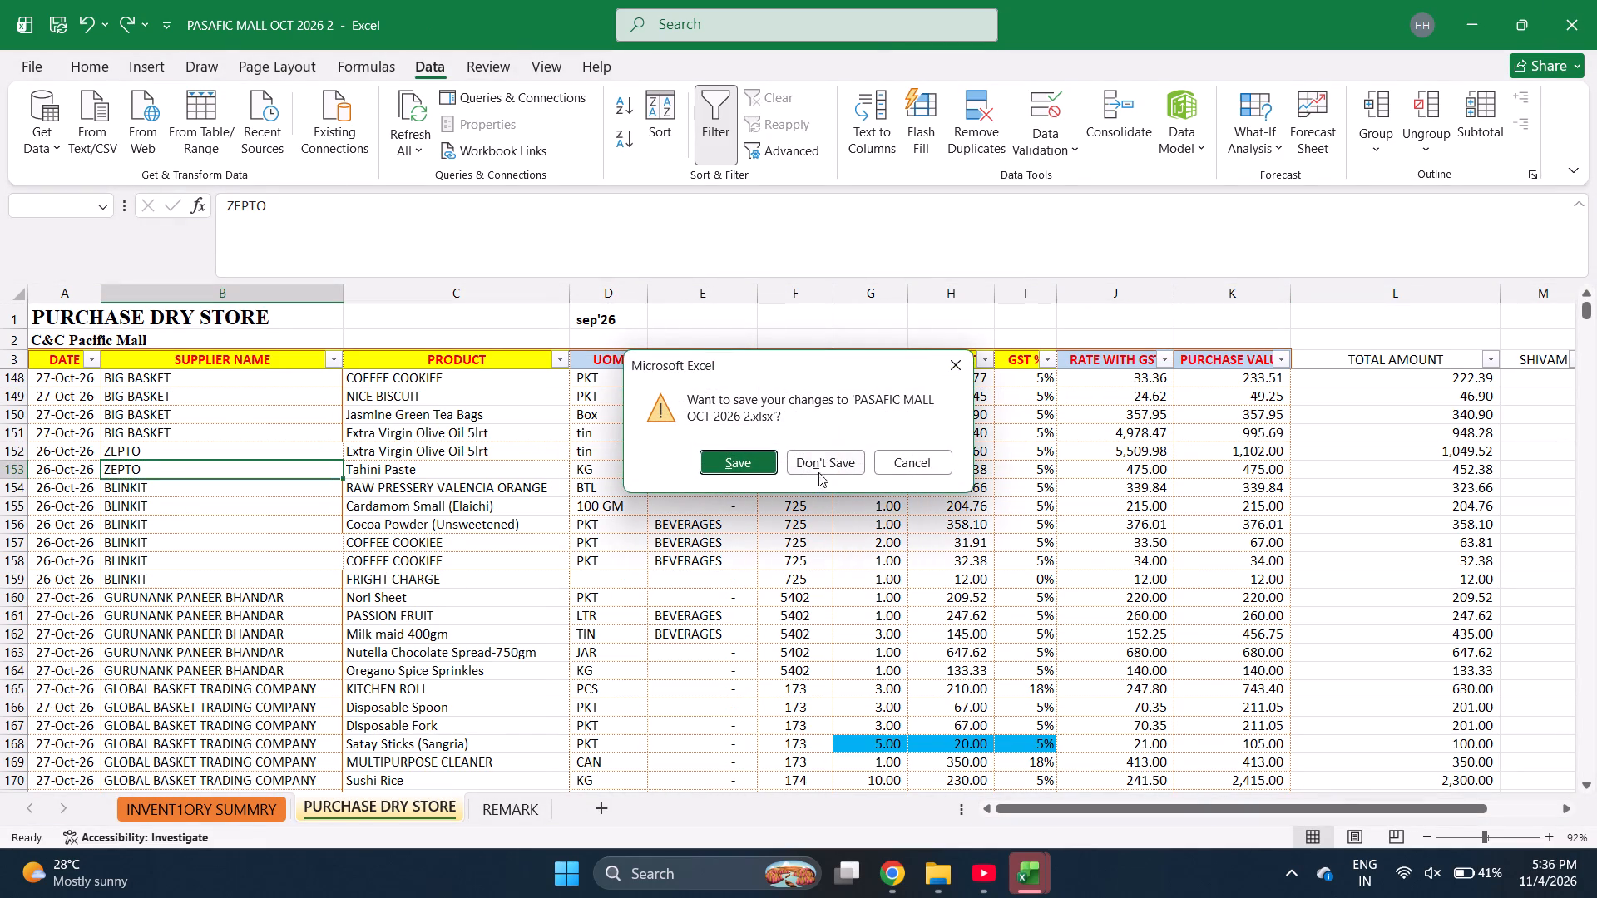
{"action": "left_click", "coordinate": [818, 459]}
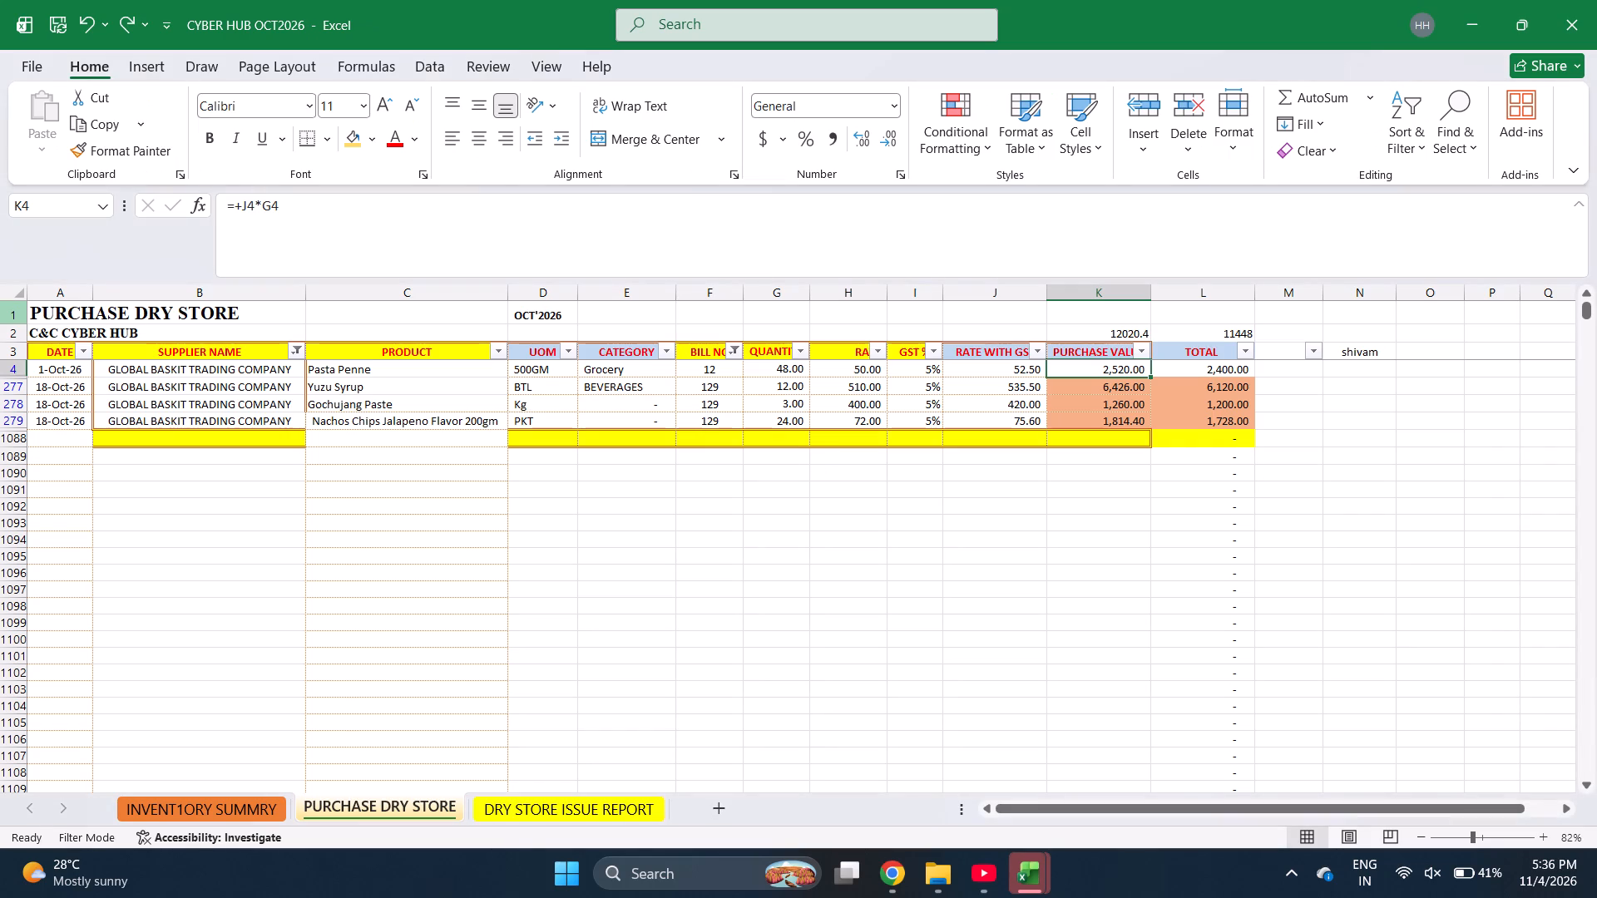
Undo the bill number filter on the PURCHASE DRY STORE sheet of CYBER HUB OCT2026.
{"action": "key", "text": "ctrl+z"}
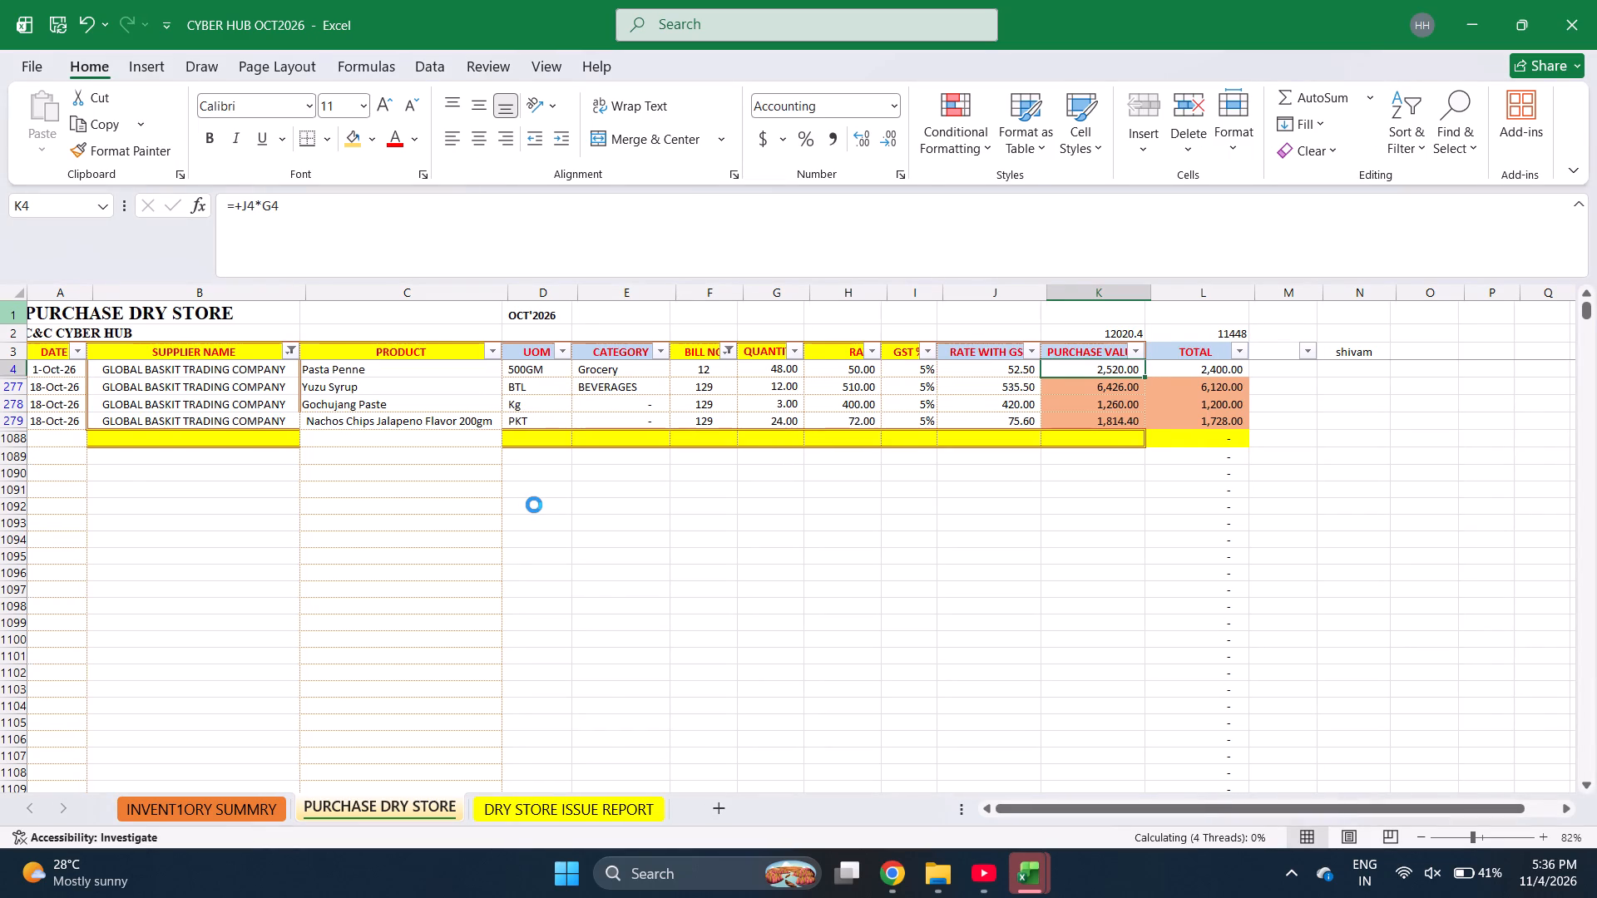
{"action": "scroll", "coordinate": [586, 501], "scroll_direction": "up", "scroll_amount": 1}
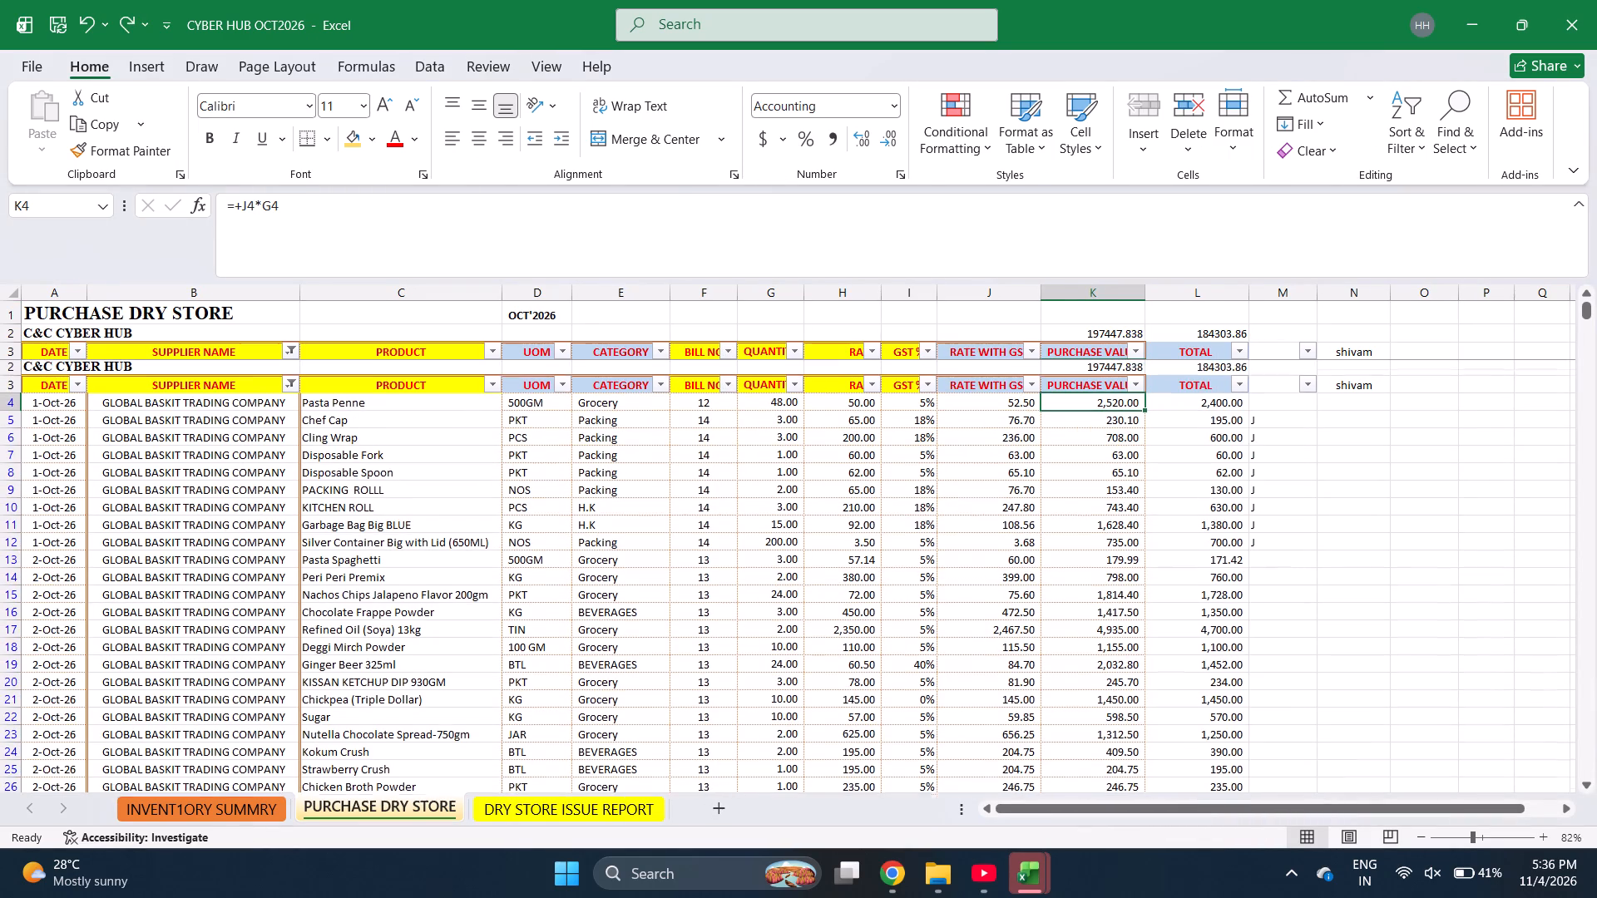
{"action": "scroll", "coordinate": [586, 501], "scroll_direction": "up", "scroll_amount": 1}
{"action": "scroll", "coordinate": [586, 501], "scroll_direction": "right", "scroll_amount": 1}
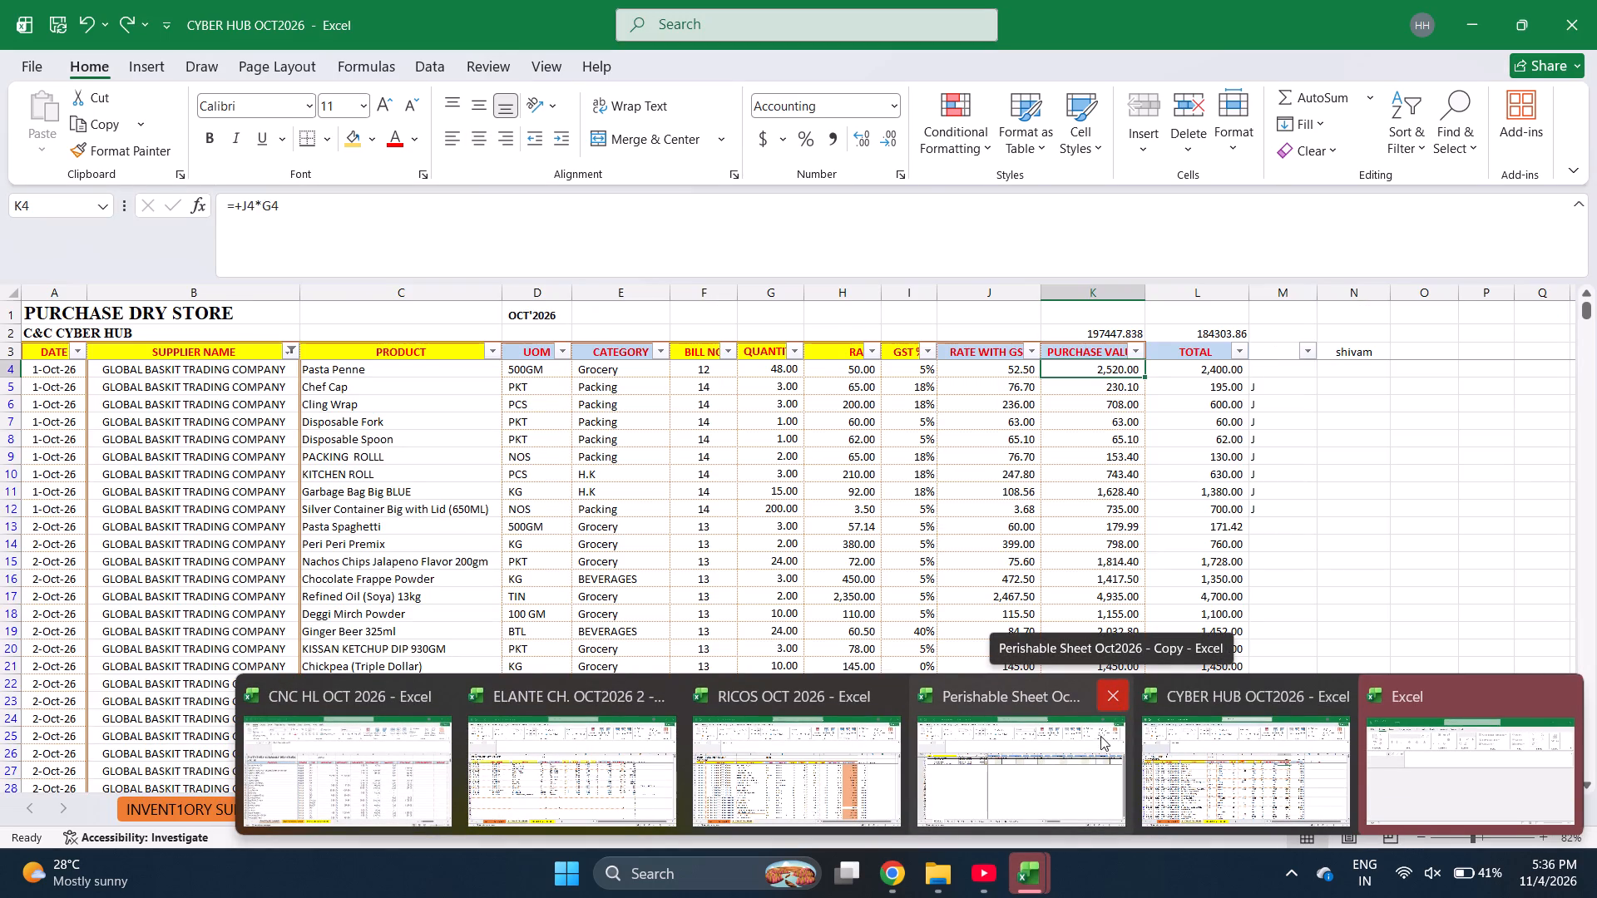
Close the workbook Perishable Sheet Oct2026 - Copy without saving its changes.
{"action": "left_click", "coordinate": [1105, 701]}
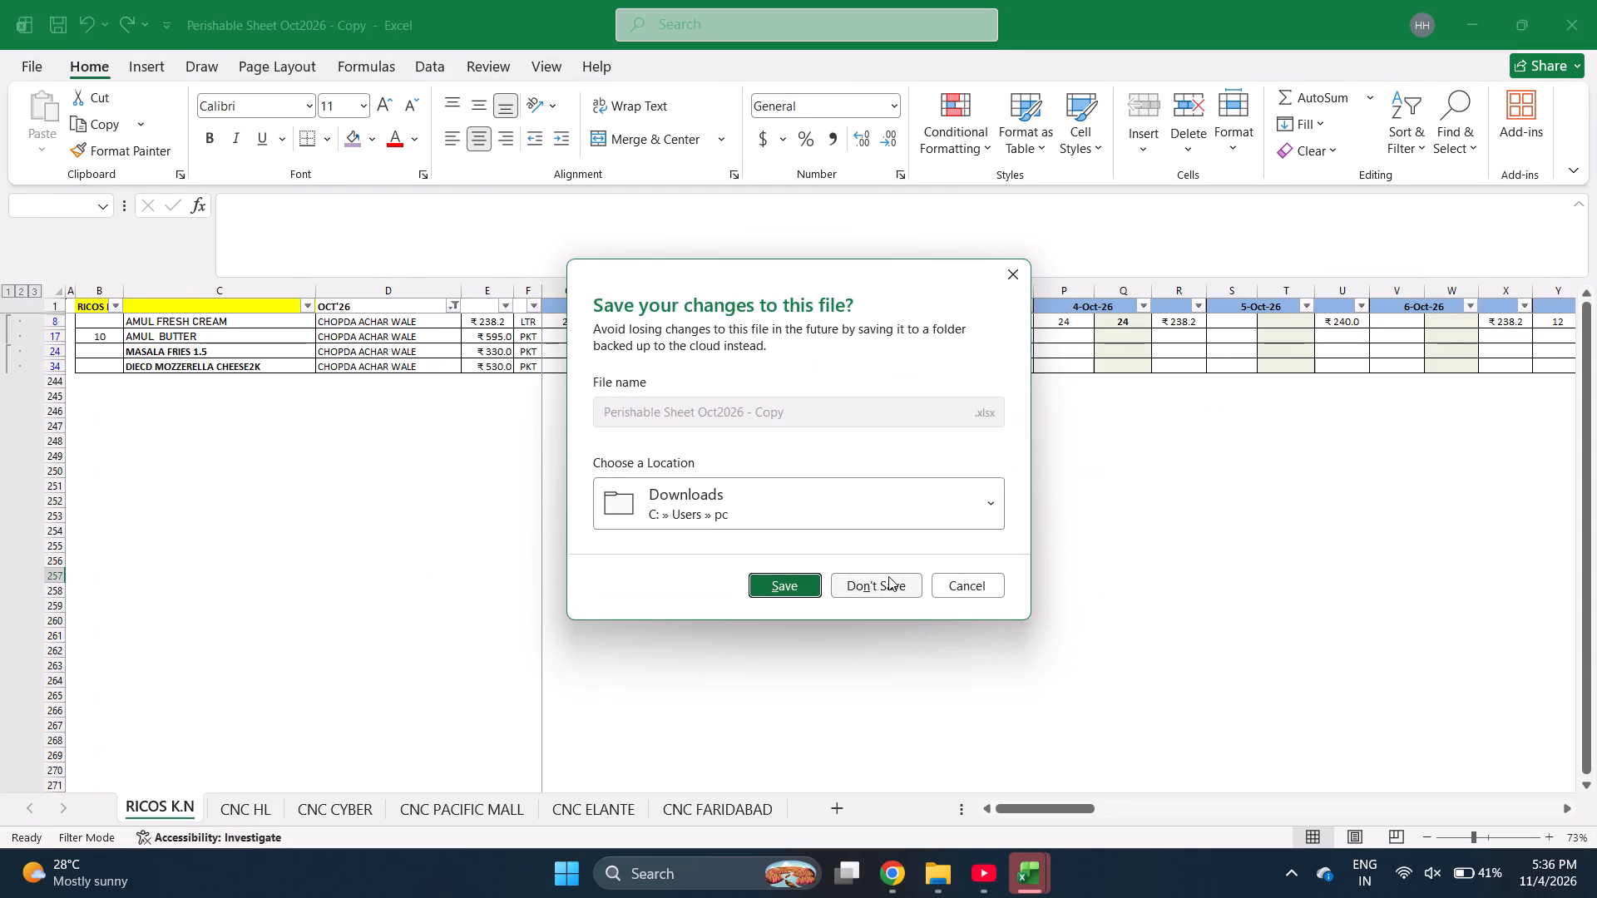
{"action": "left_click", "coordinate": [888, 576]}
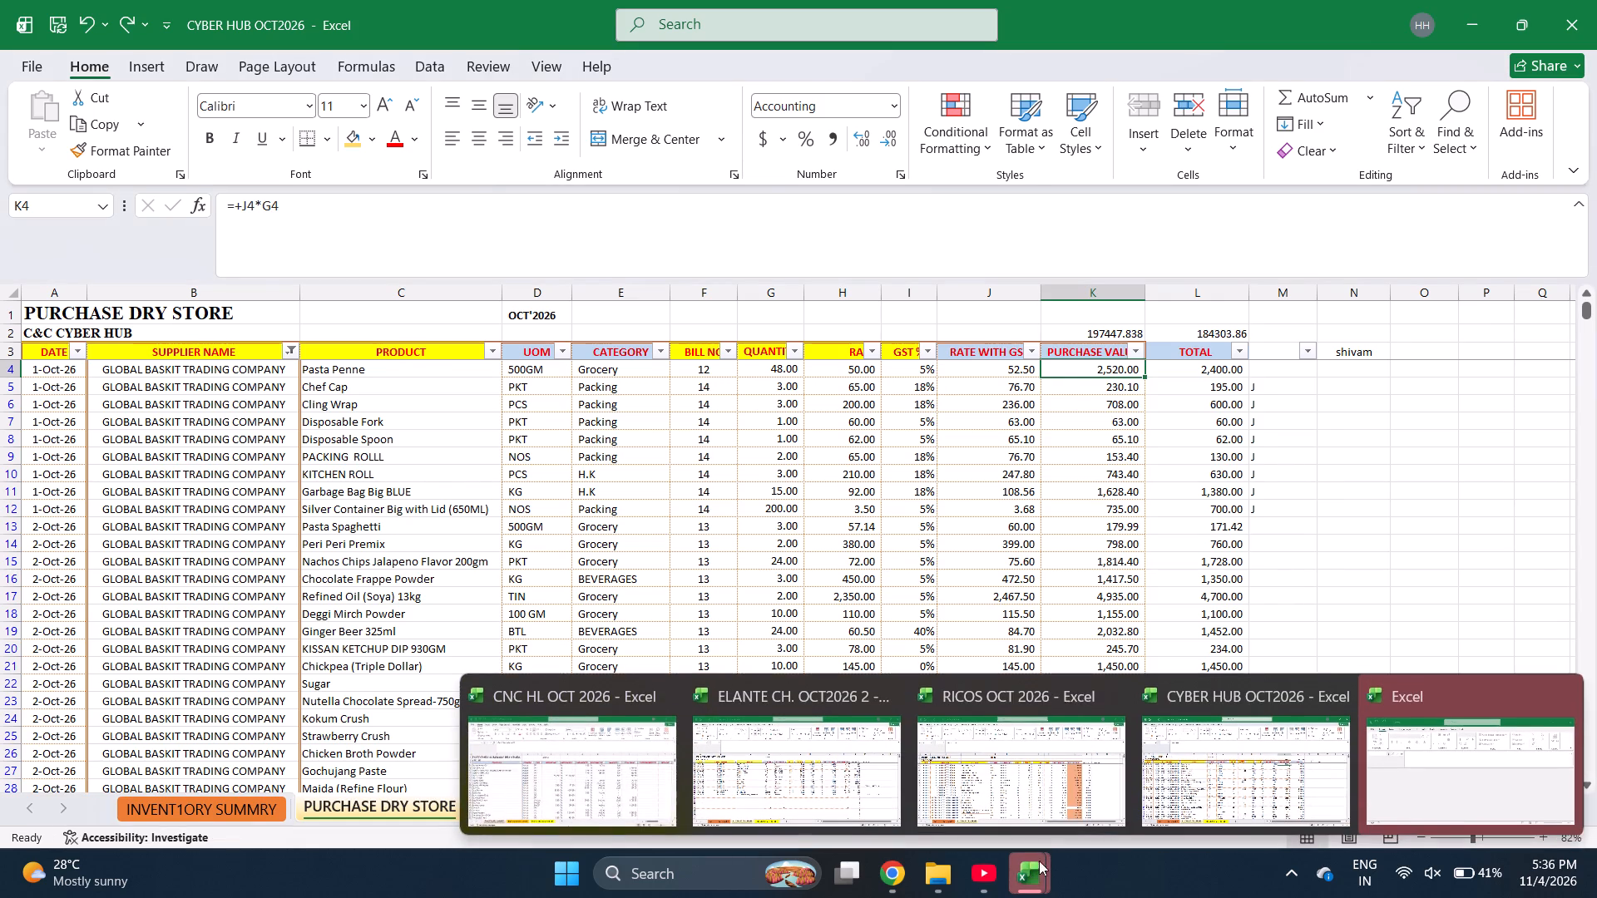
Close the workbook RICOS OCT 2026 and save its changes.
{"action": "left_click", "coordinate": [1115, 702]}
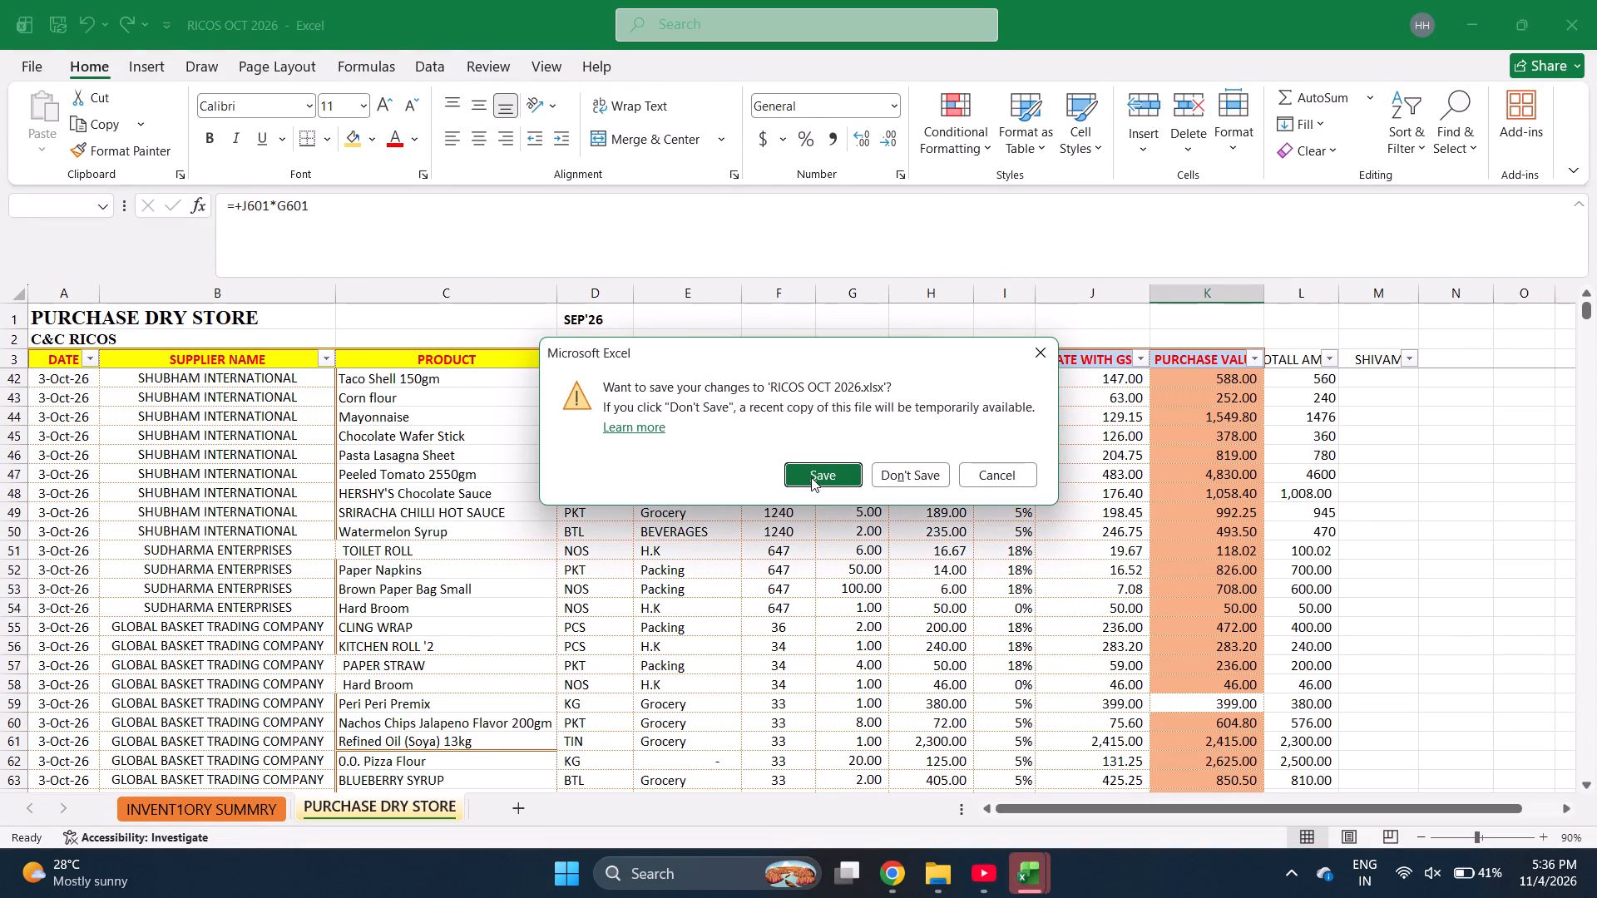
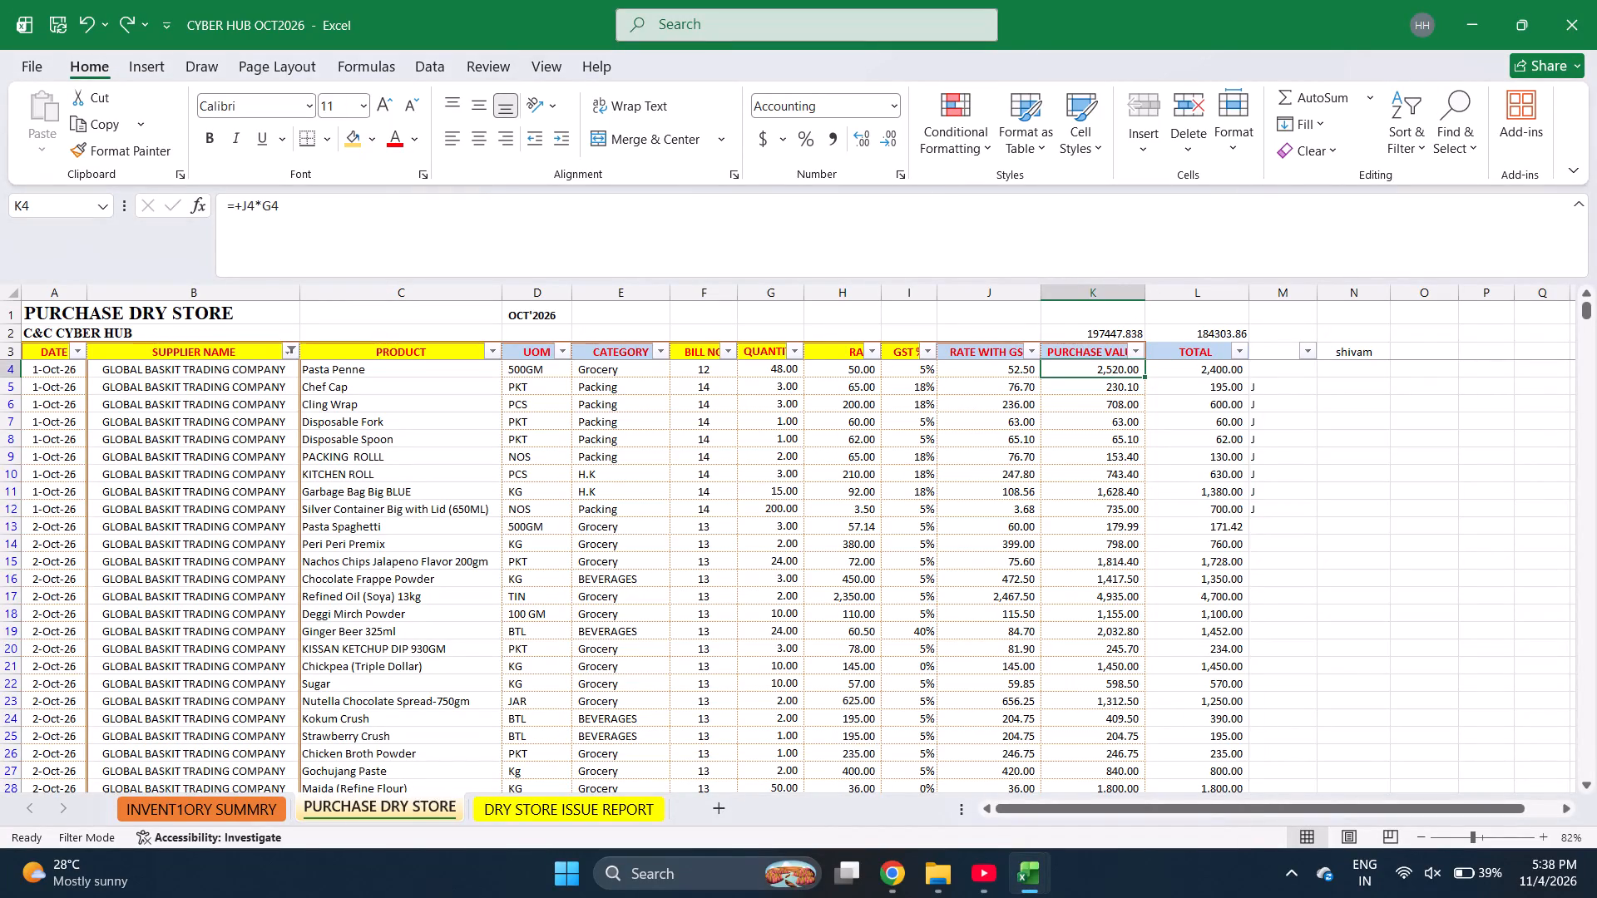
Look through the GLOBAL BASKIT TRADING COMPANY purchase entries on the PURCHASE DRY STORE sheet down to the end of the list.
{"action": "scroll", "coordinate": [1121, 494], "scroll_direction": "down", "scroll_amount": 4}
{"action": "scroll", "coordinate": [1121, 494], "scroll_direction": "up", "scroll_amount": 1}
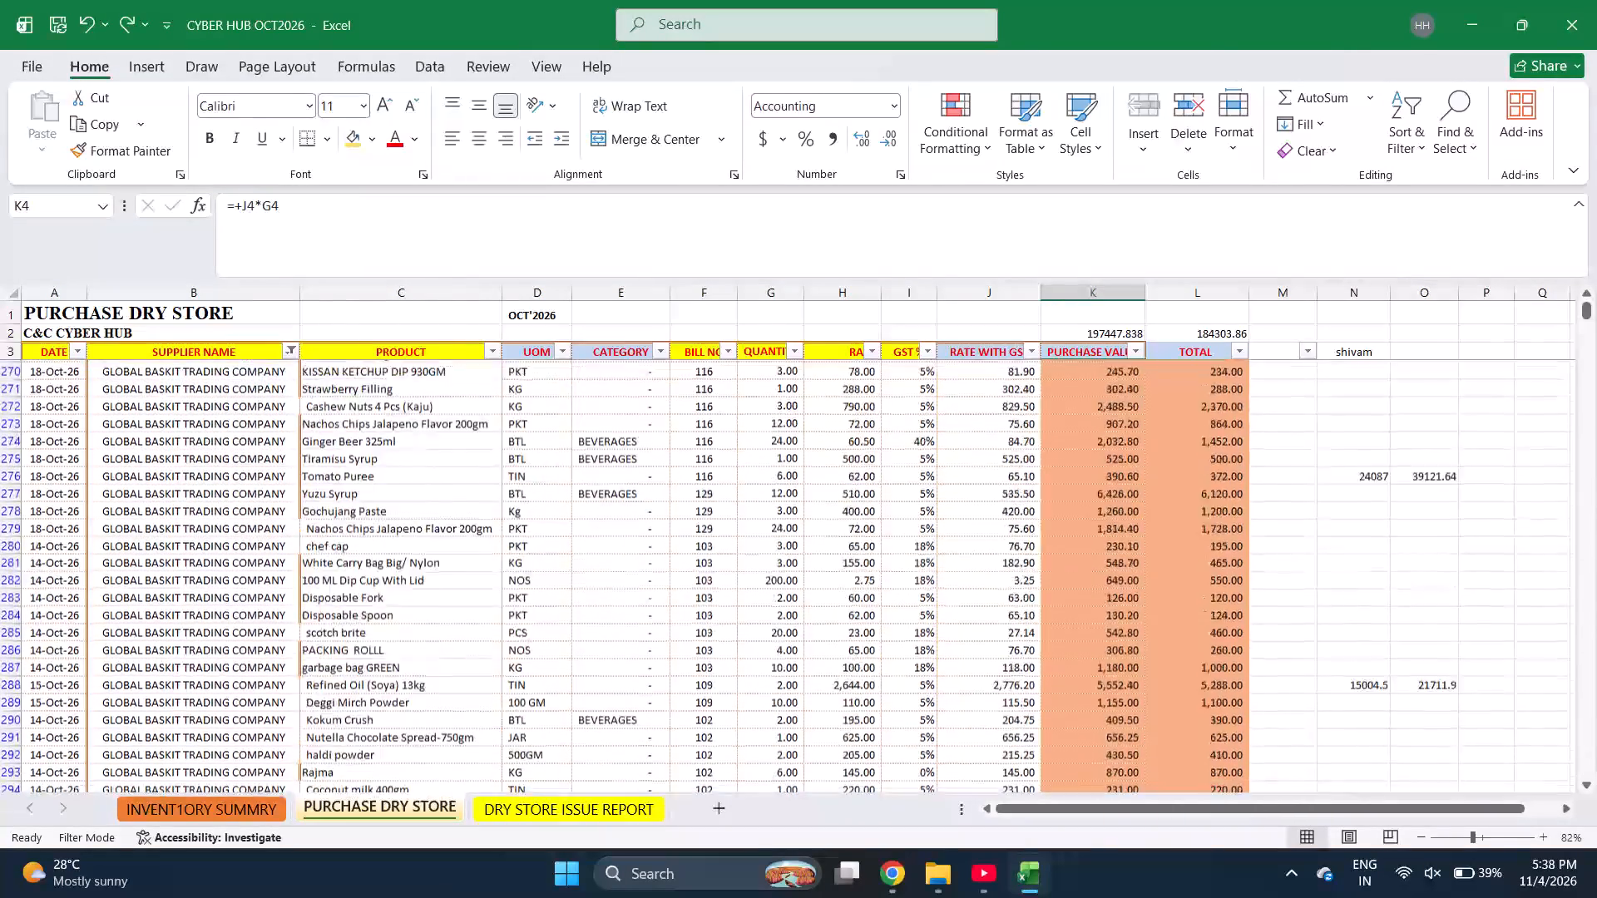
{"action": "scroll", "coordinate": [1121, 494], "scroll_direction": "up", "scroll_amount": 1}
{"action": "scroll", "coordinate": [1121, 494], "scroll_direction": "down", "scroll_amount": 3}
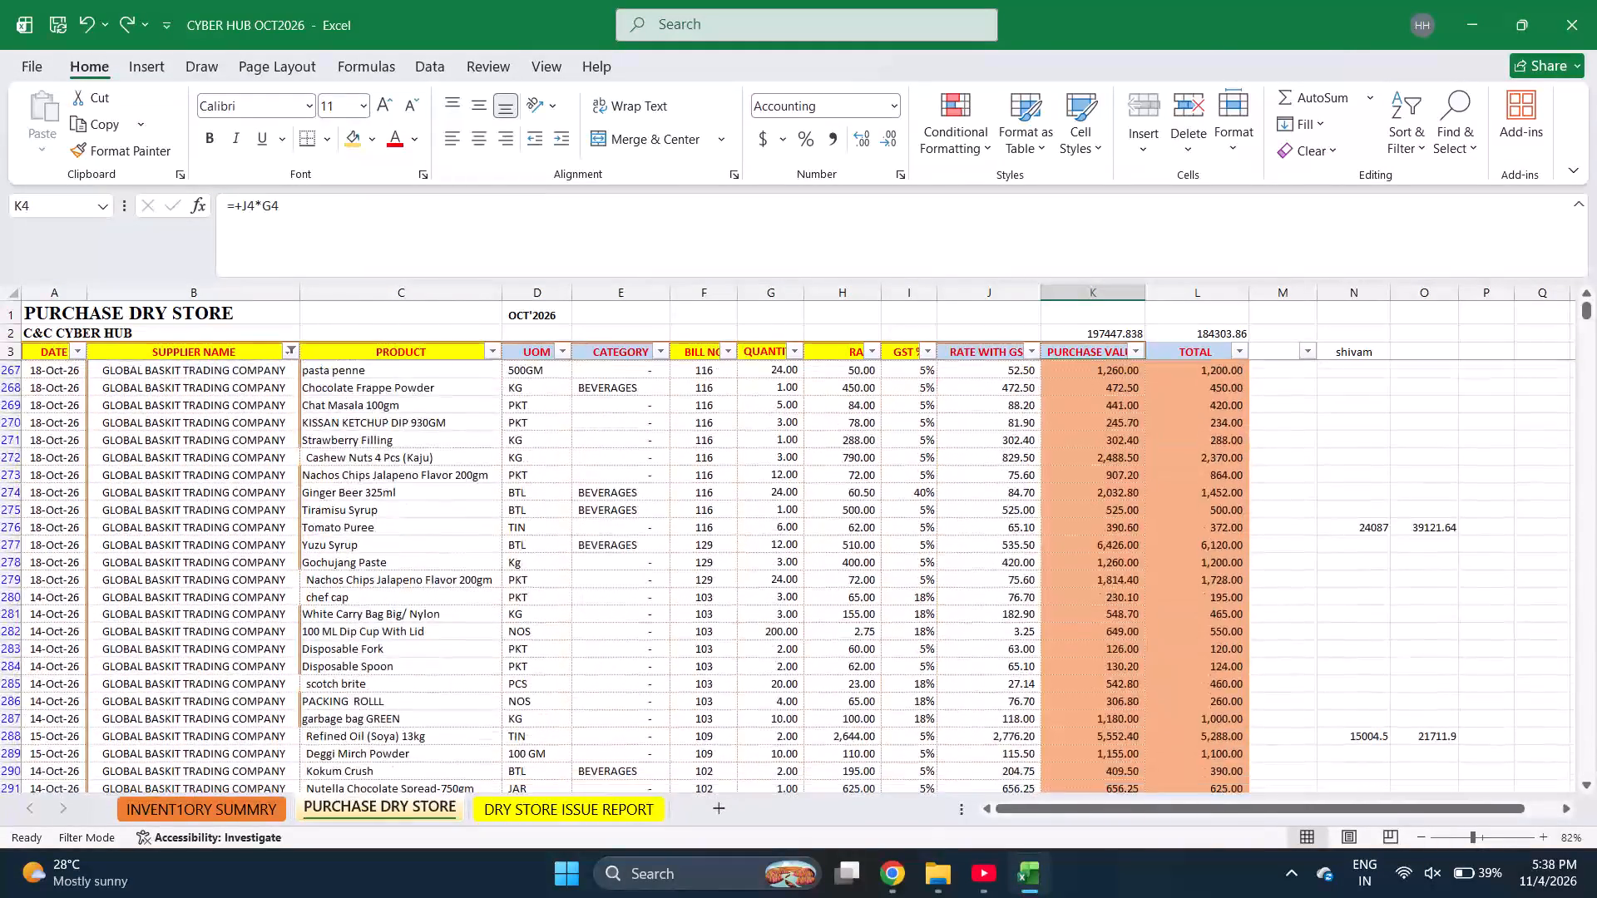
{"action": "scroll", "coordinate": [1121, 494], "scroll_direction": "down", "scroll_amount": 3}
{"action": "scroll", "coordinate": [1121, 494], "scroll_direction": "up", "scroll_amount": 2}
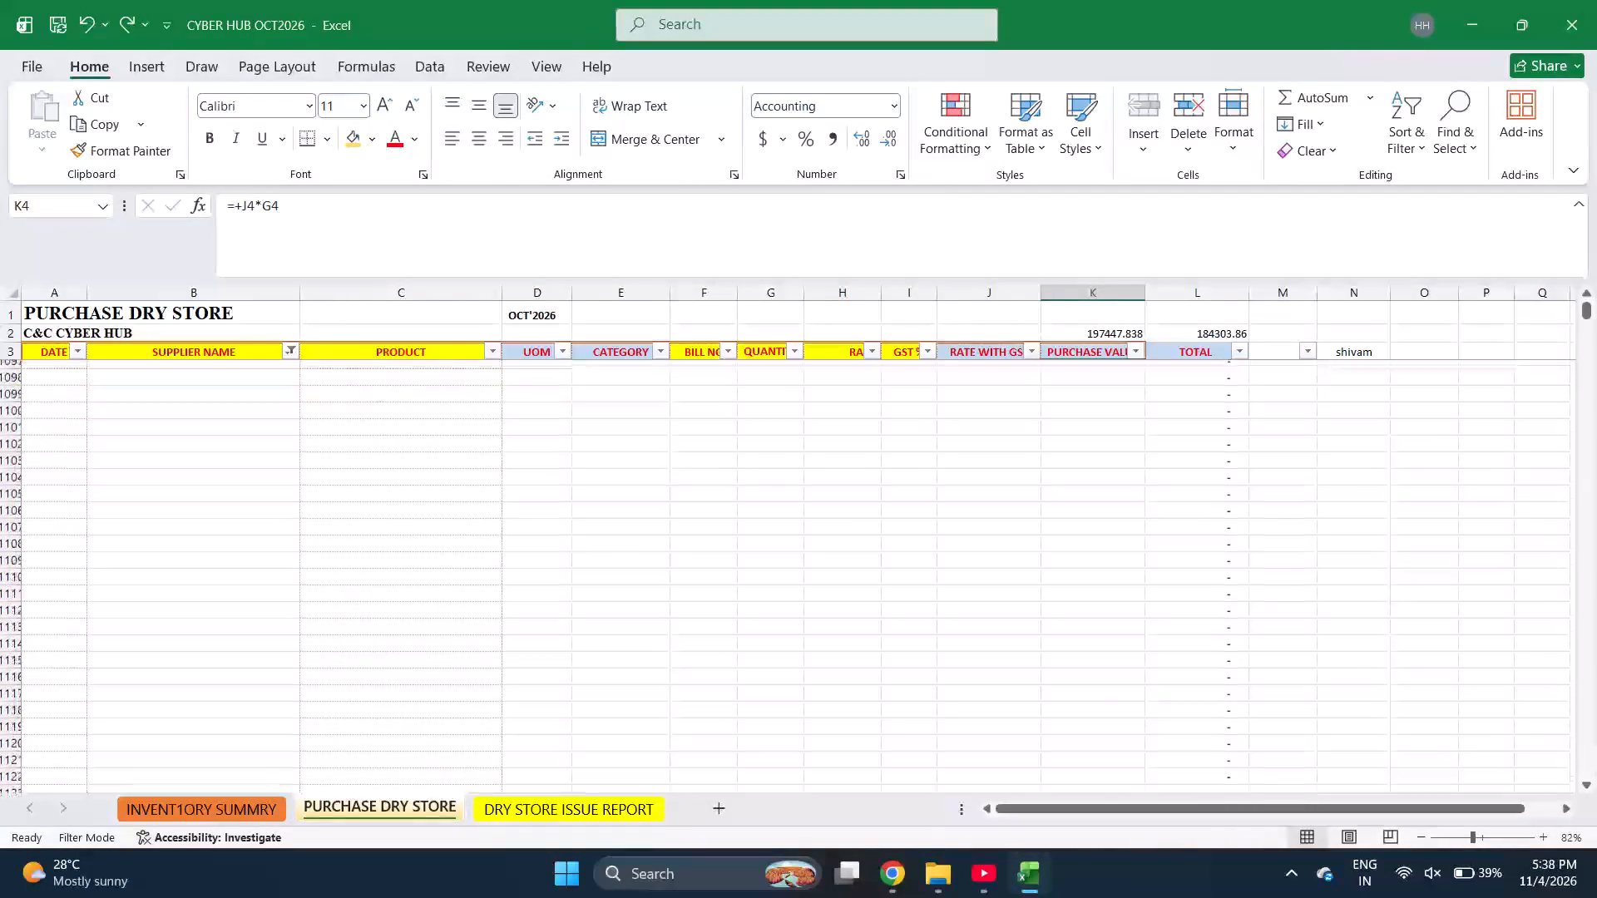
{"action": "scroll", "coordinate": [1121, 494], "scroll_direction": "up", "scroll_amount": 6}
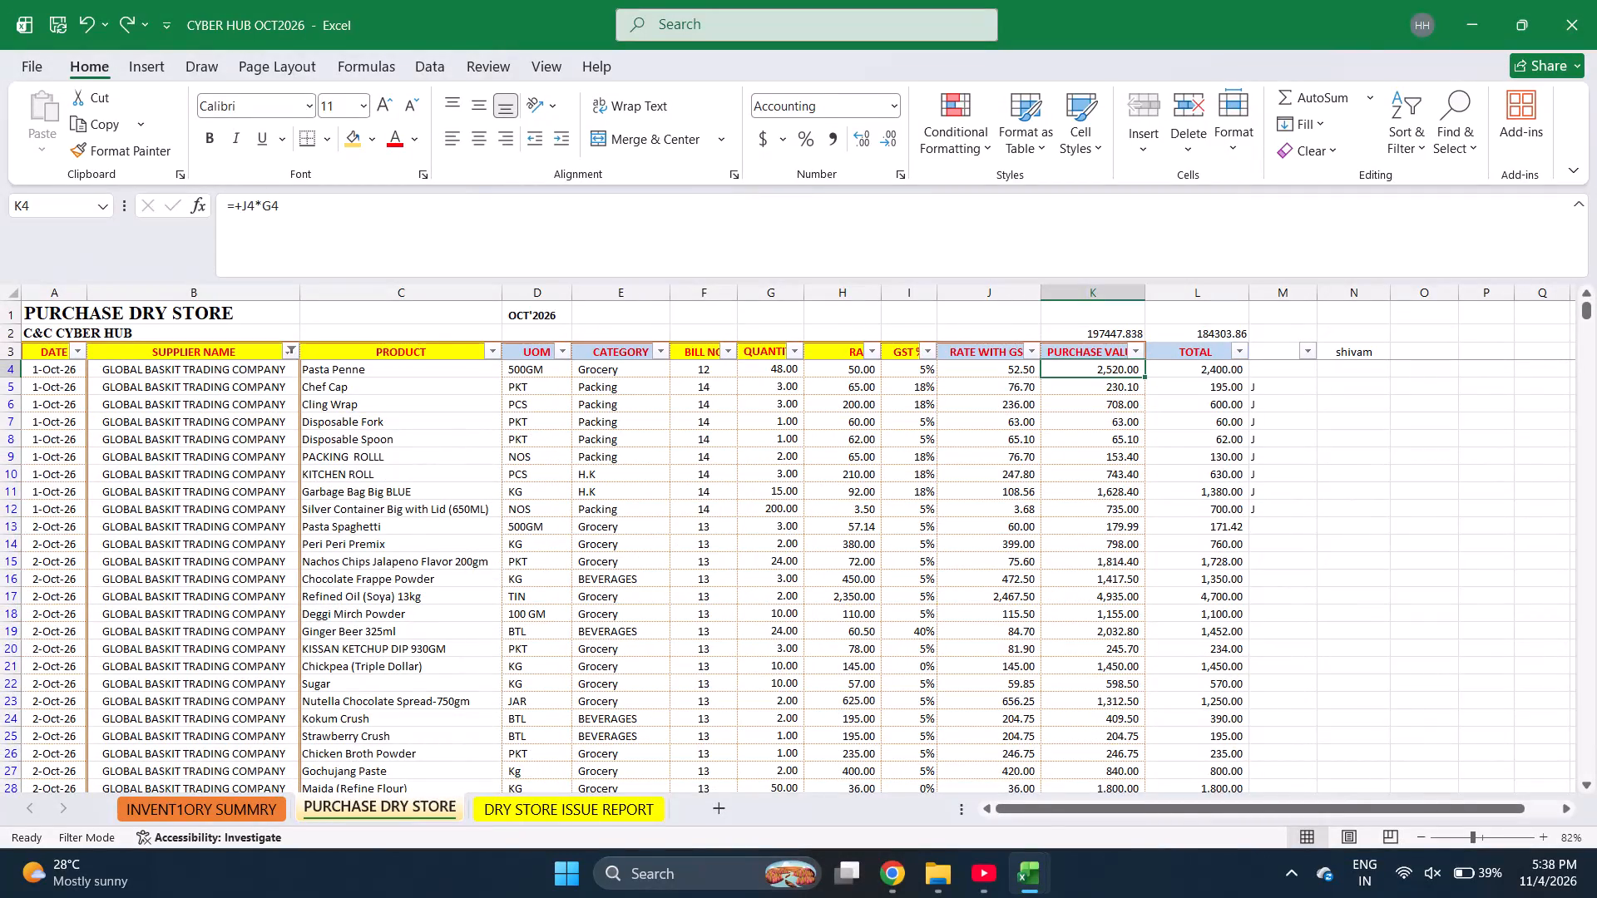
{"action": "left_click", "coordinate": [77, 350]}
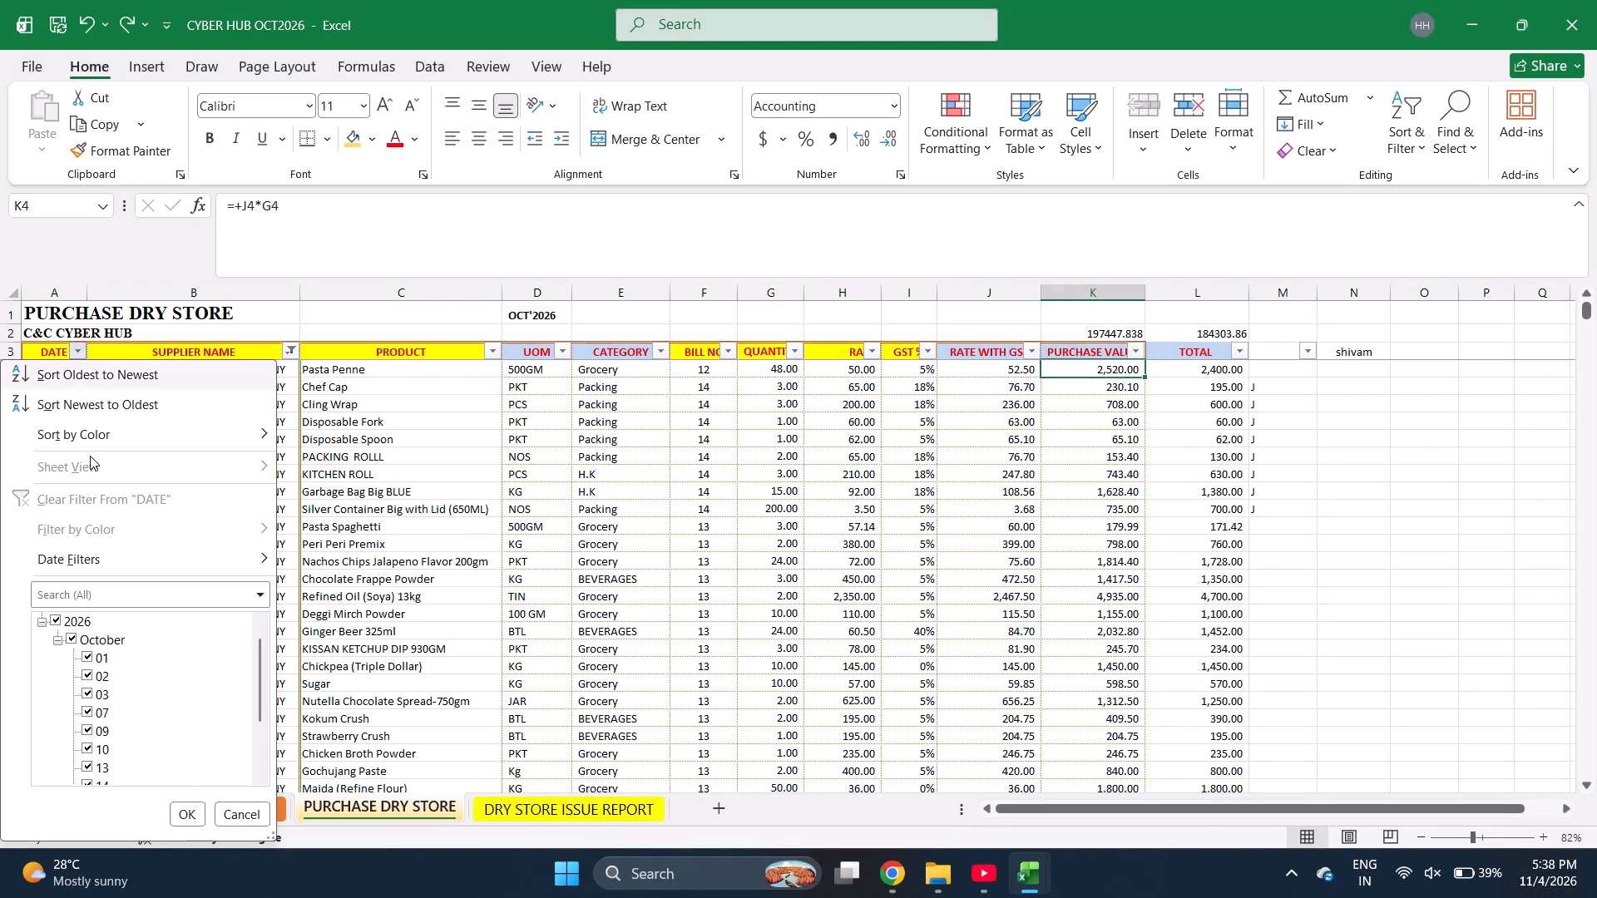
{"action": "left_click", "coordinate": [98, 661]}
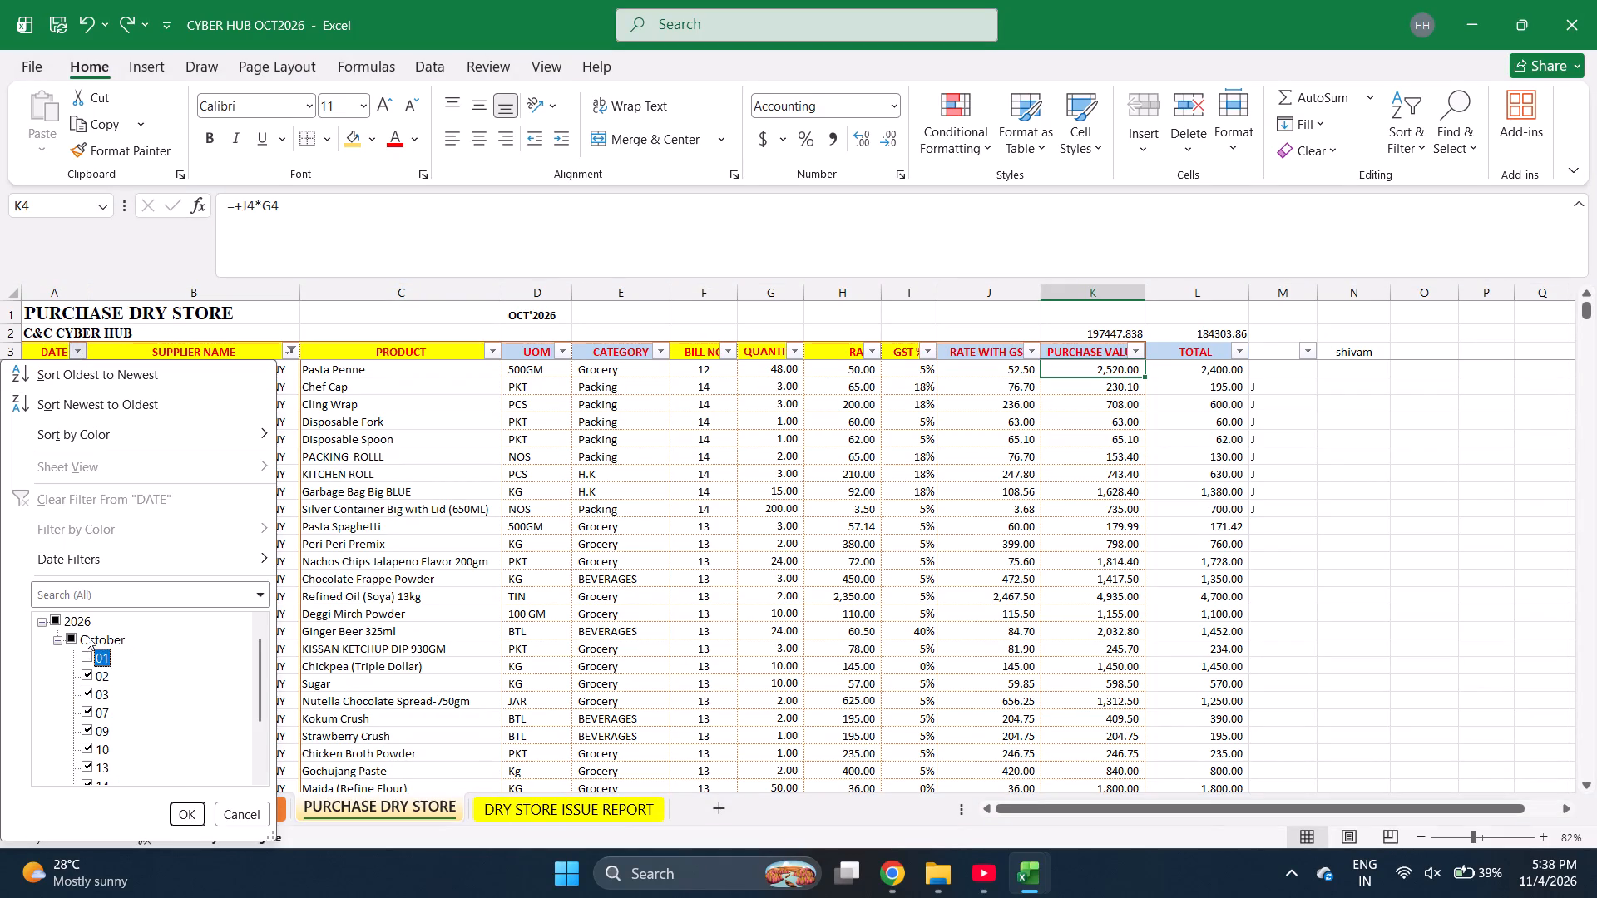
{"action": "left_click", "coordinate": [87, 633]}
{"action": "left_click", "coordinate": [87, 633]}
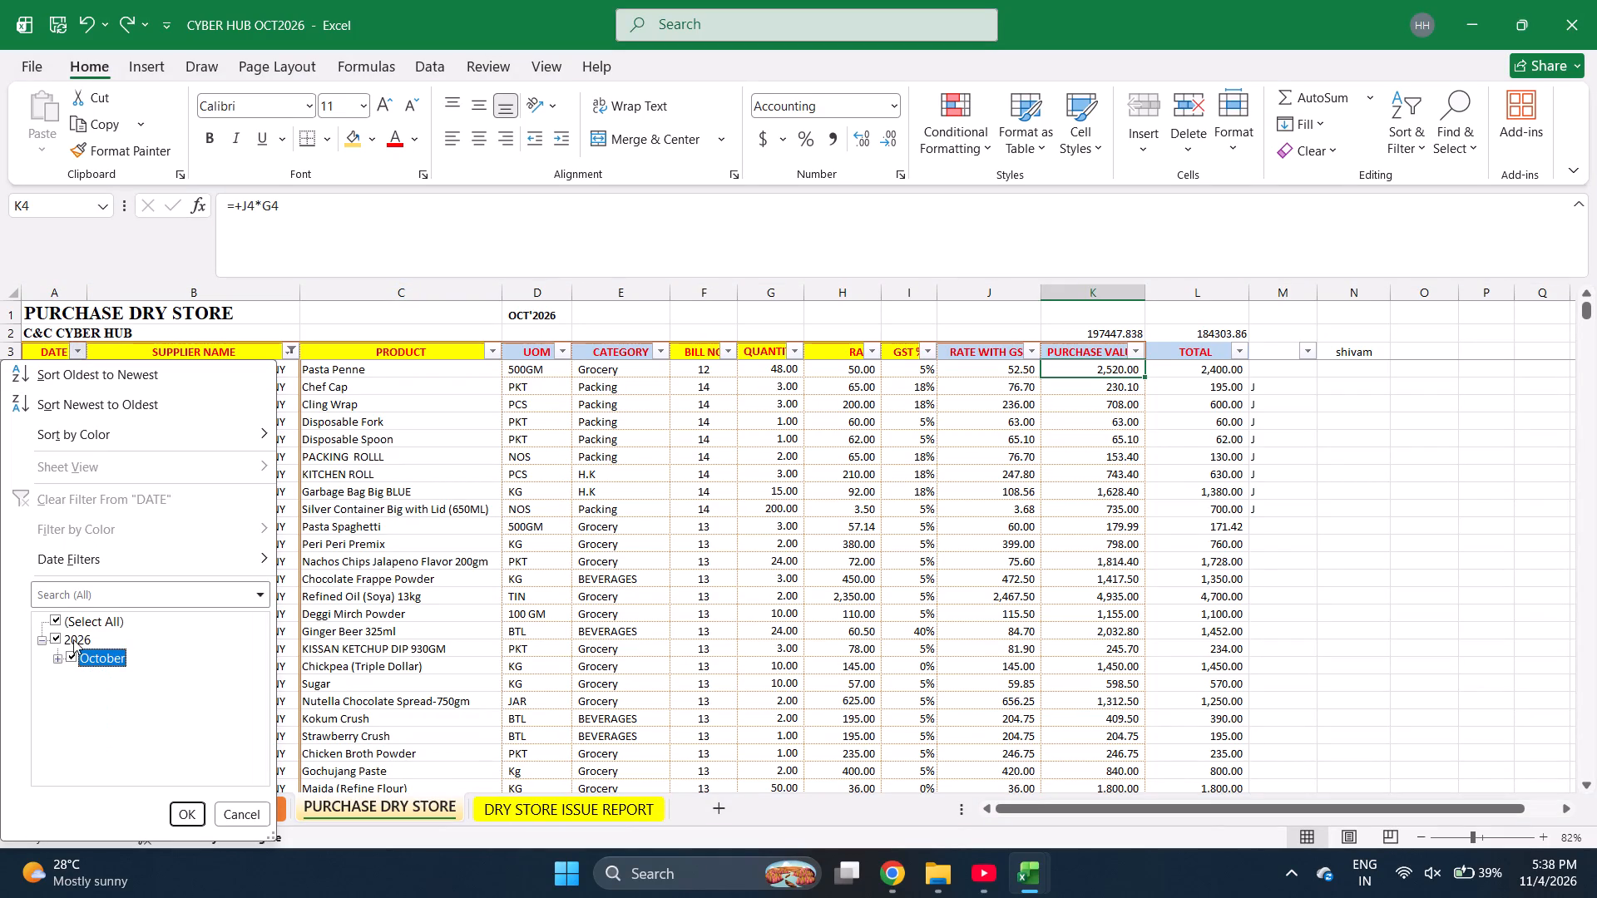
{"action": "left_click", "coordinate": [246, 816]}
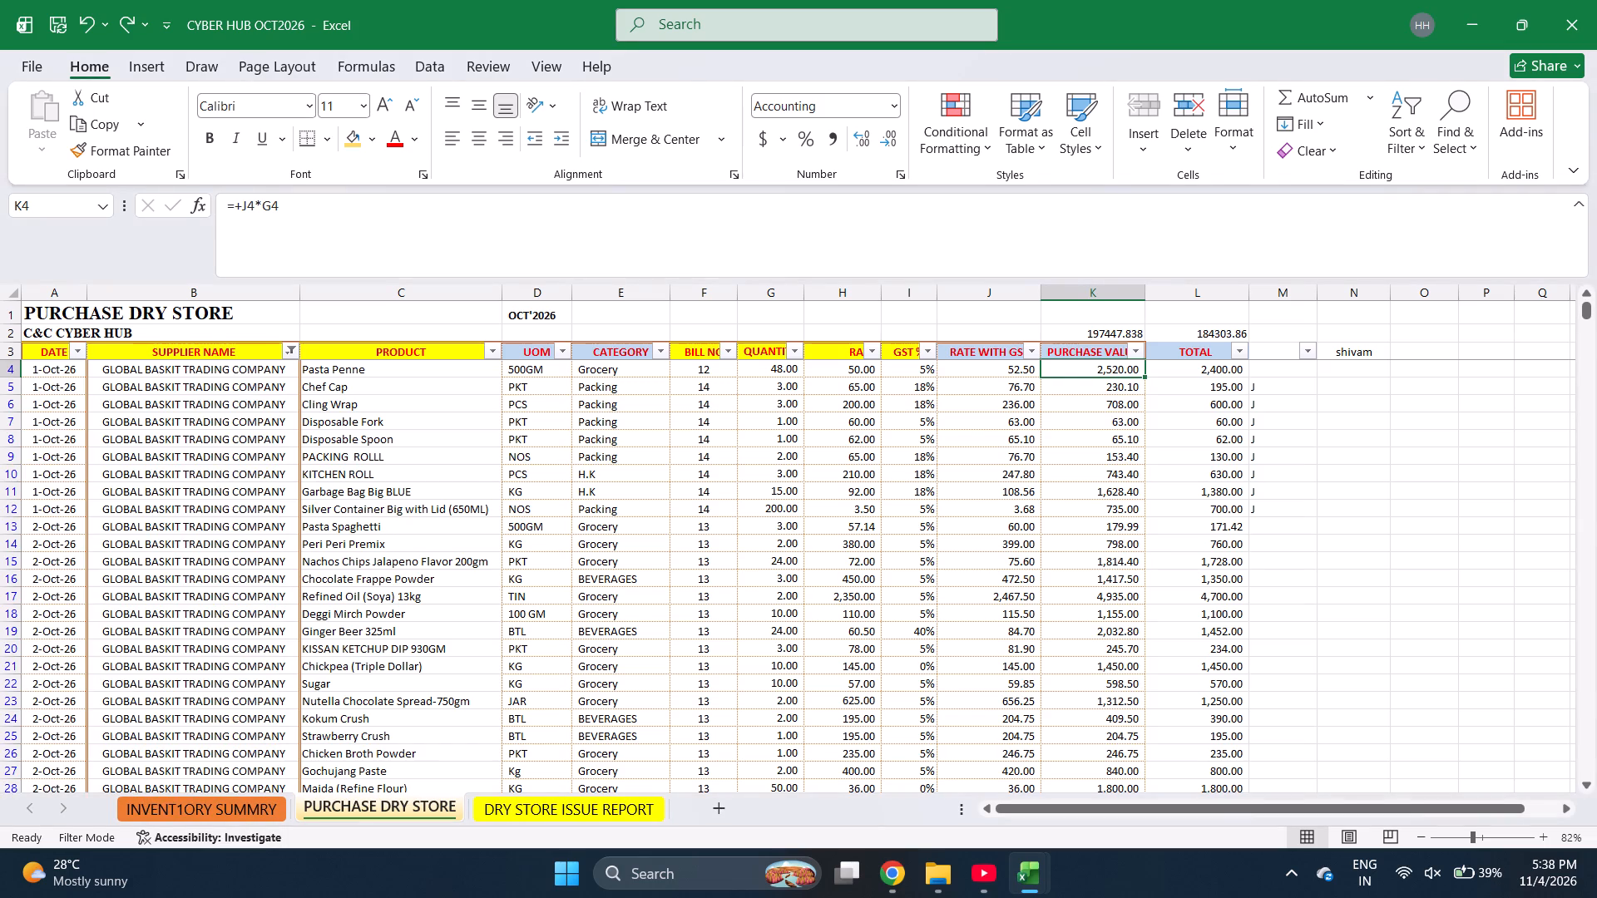
Filter the DATE column of the PURCHASE DRY STORE sheet to only 1 October 2026.
{"action": "left_click", "coordinate": [73, 343]}
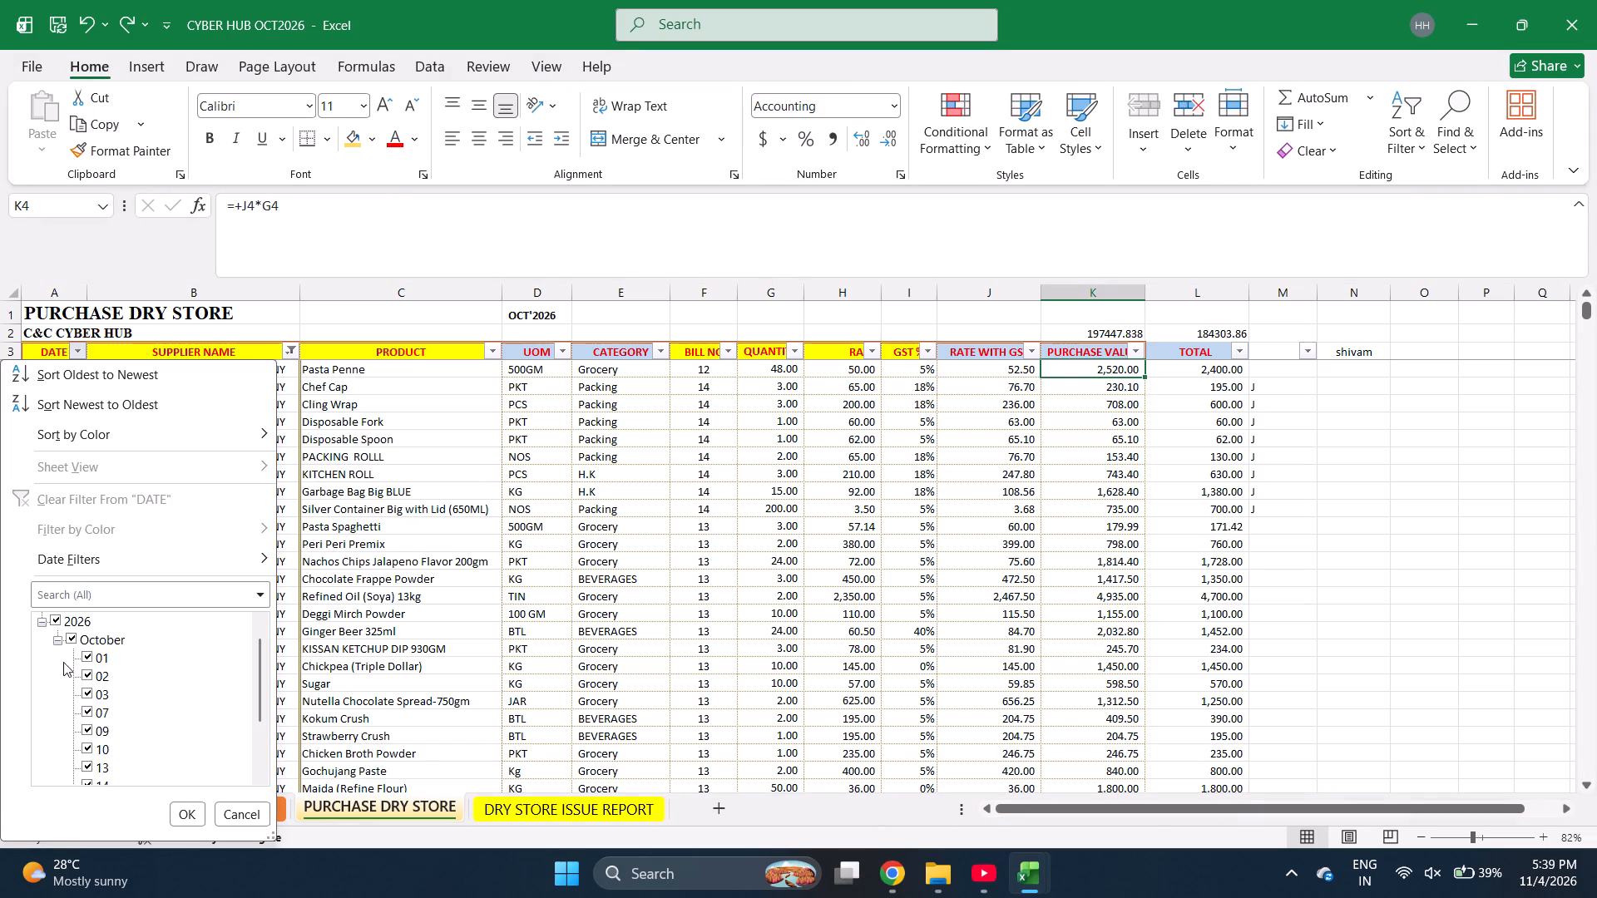
{"action": "left_click", "coordinate": [55, 619]}
{"action": "left_click", "coordinate": [78, 658]}
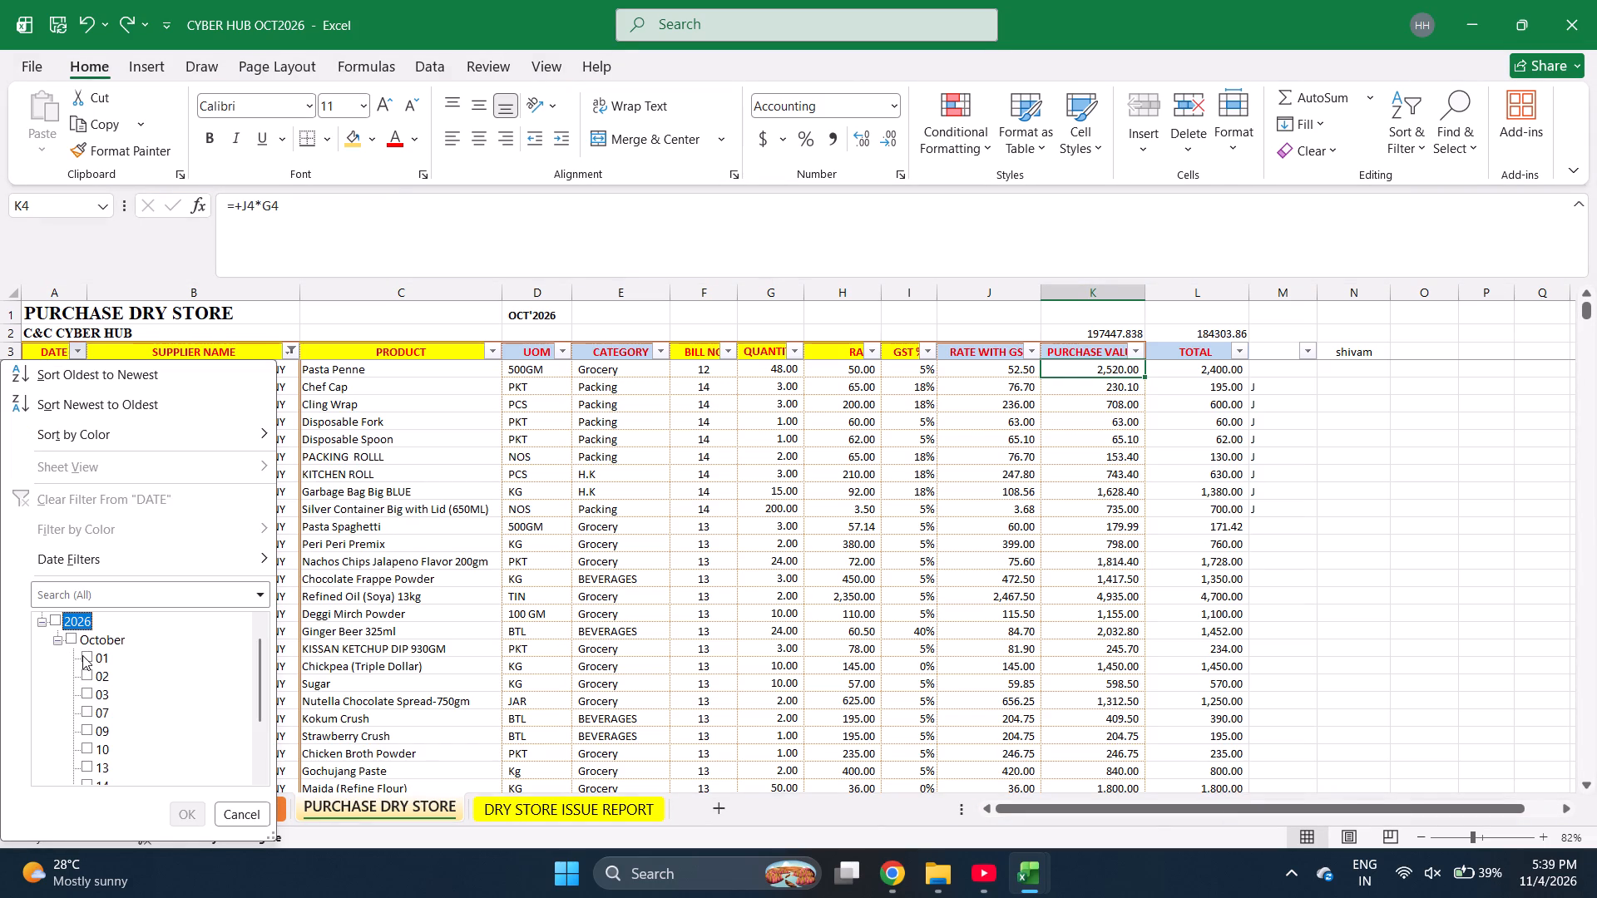
{"action": "left_click", "coordinate": [82, 655]}
{"action": "key", "text": "Return"}
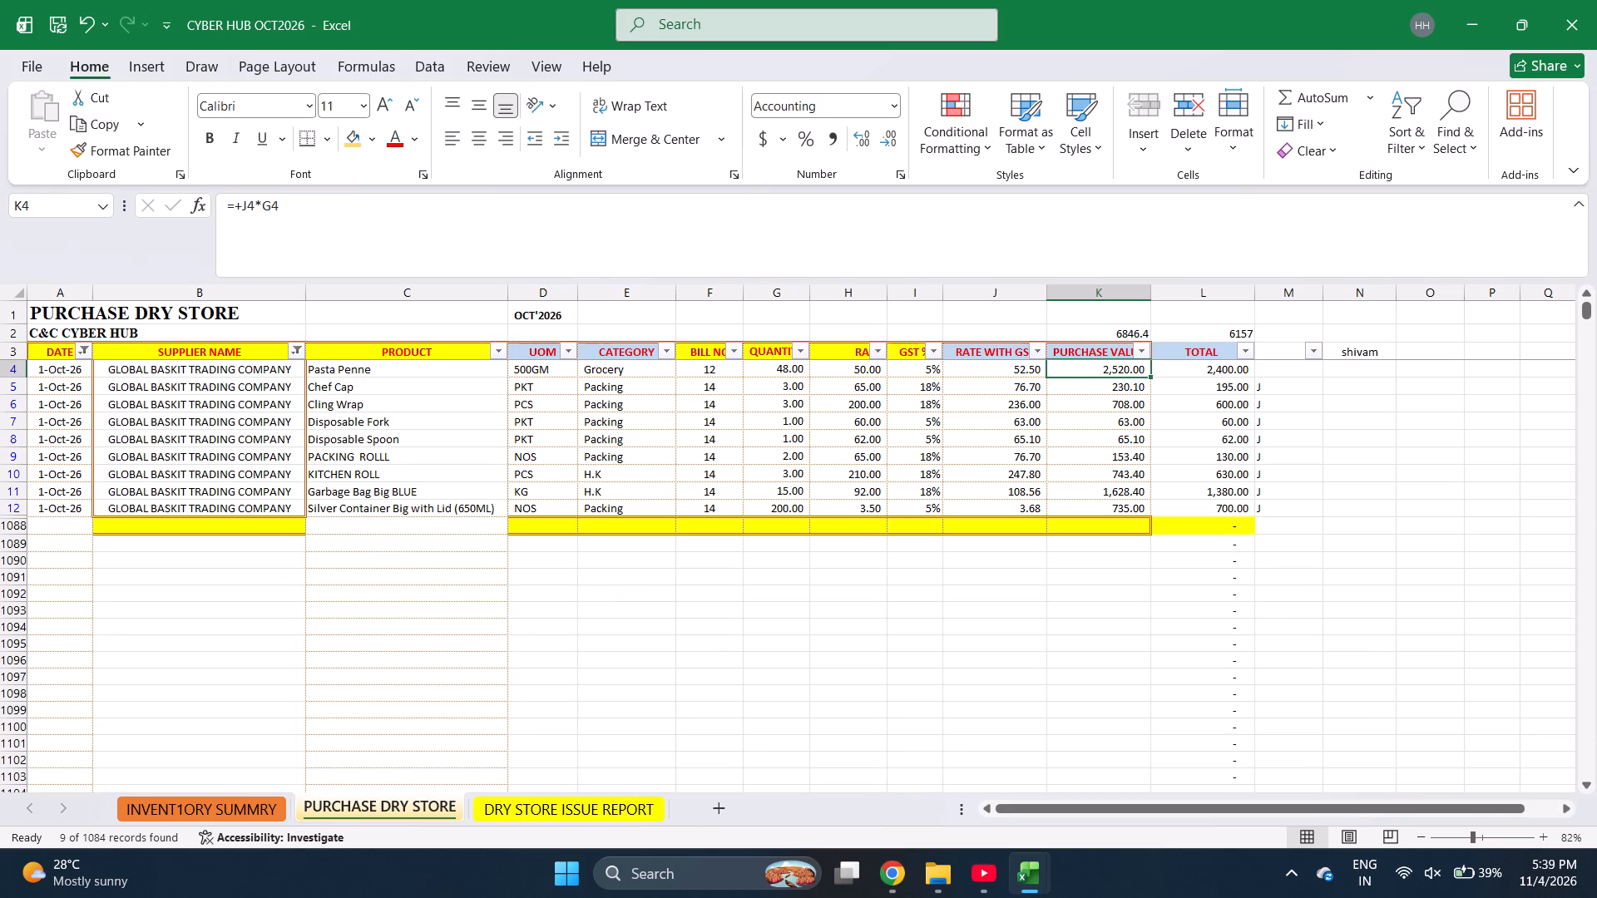
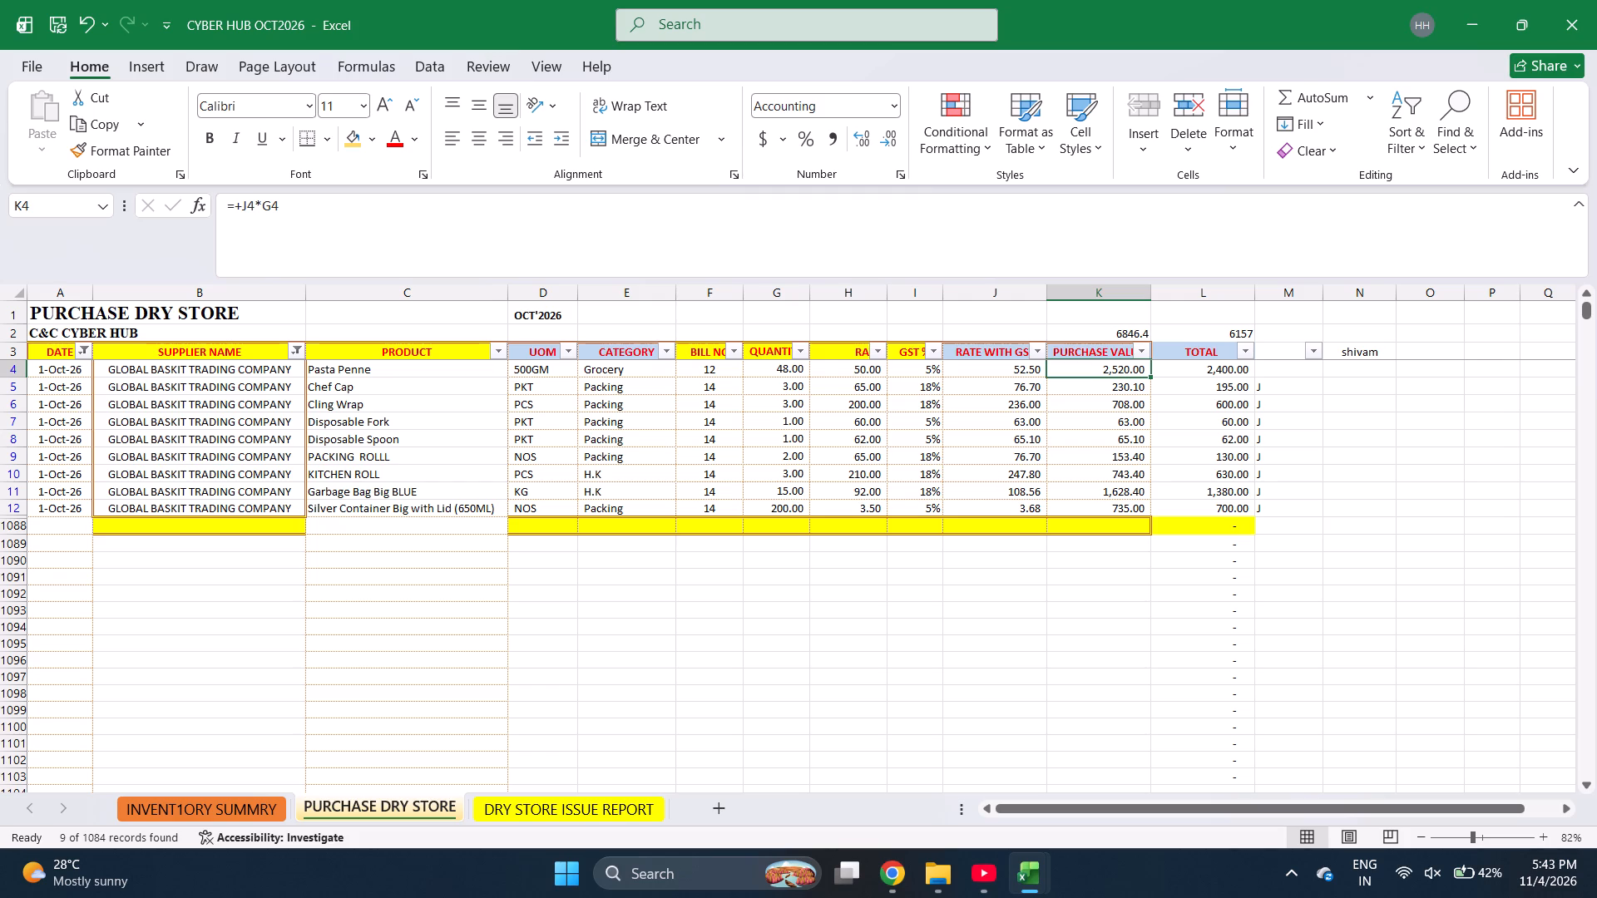
Select the purchase values of all bill 14 rows, from Chef Cap through Silver Container Big with Lid (650ML), to check their sum.
{"action": "left_click", "coordinate": [1140, 390]}
{"action": "key", "text": "ctrl+shift+Down"}
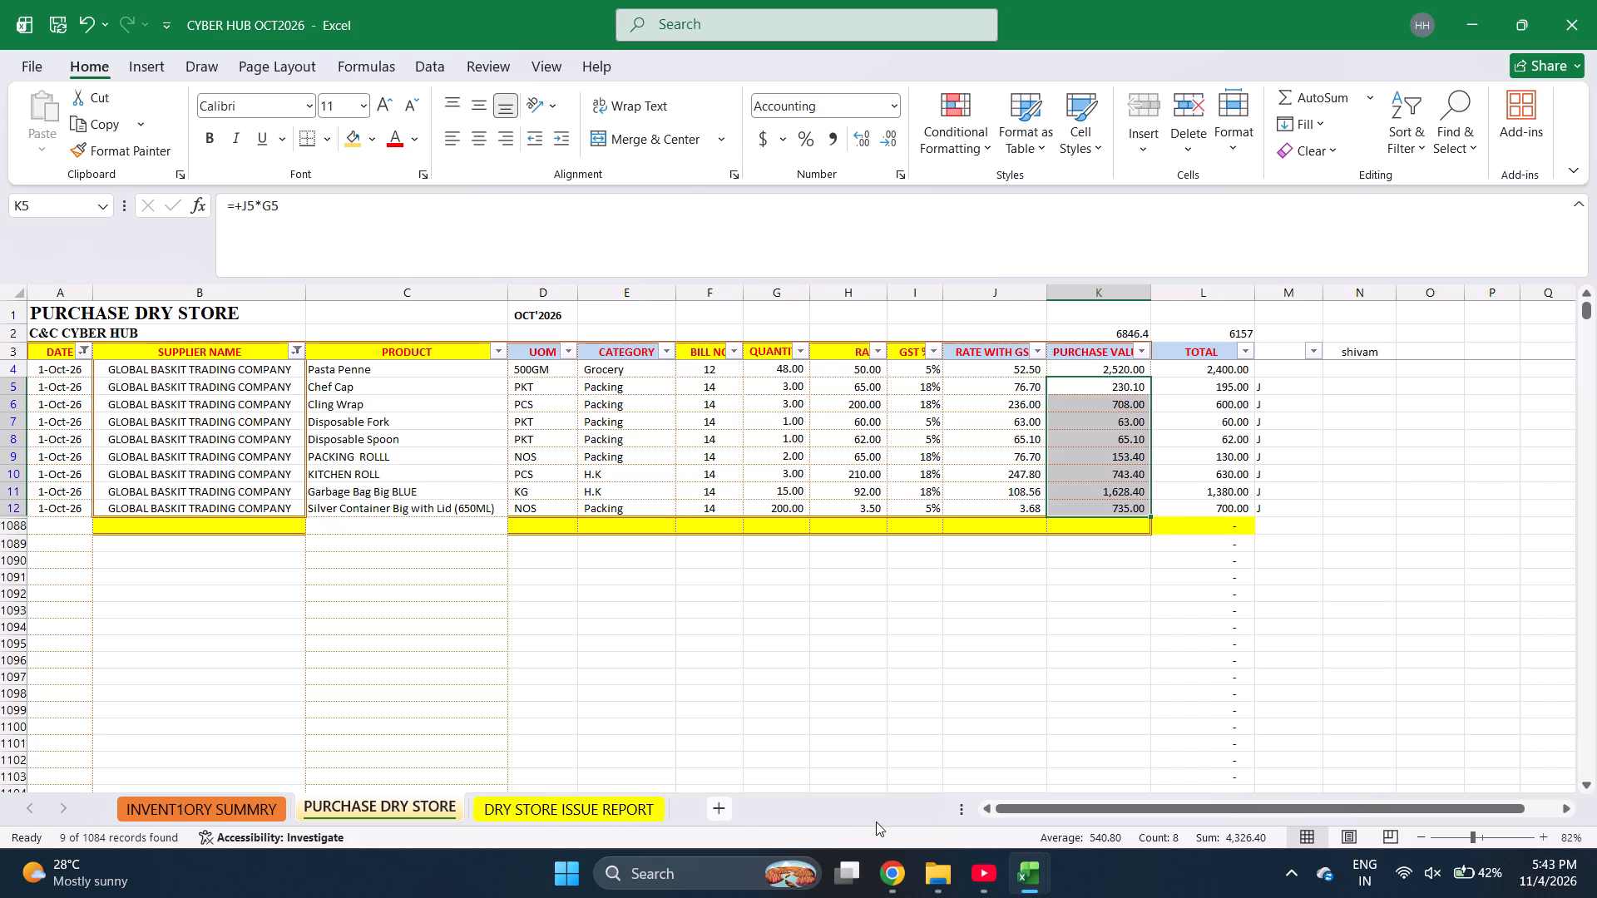
{"action": "left_click", "coordinate": [757, 814]}
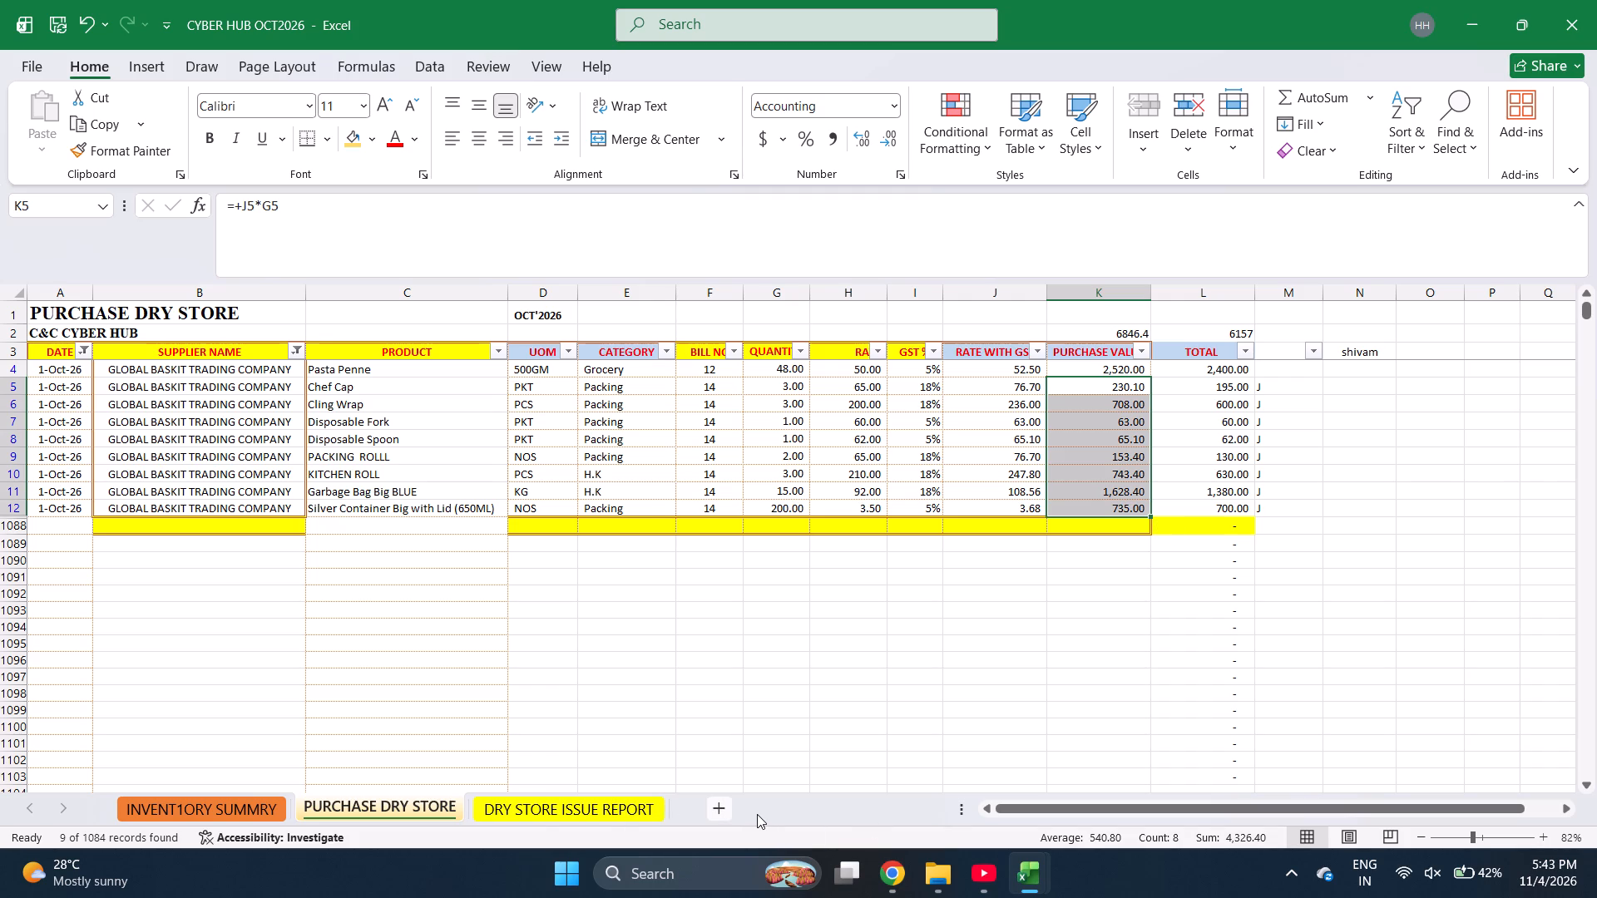
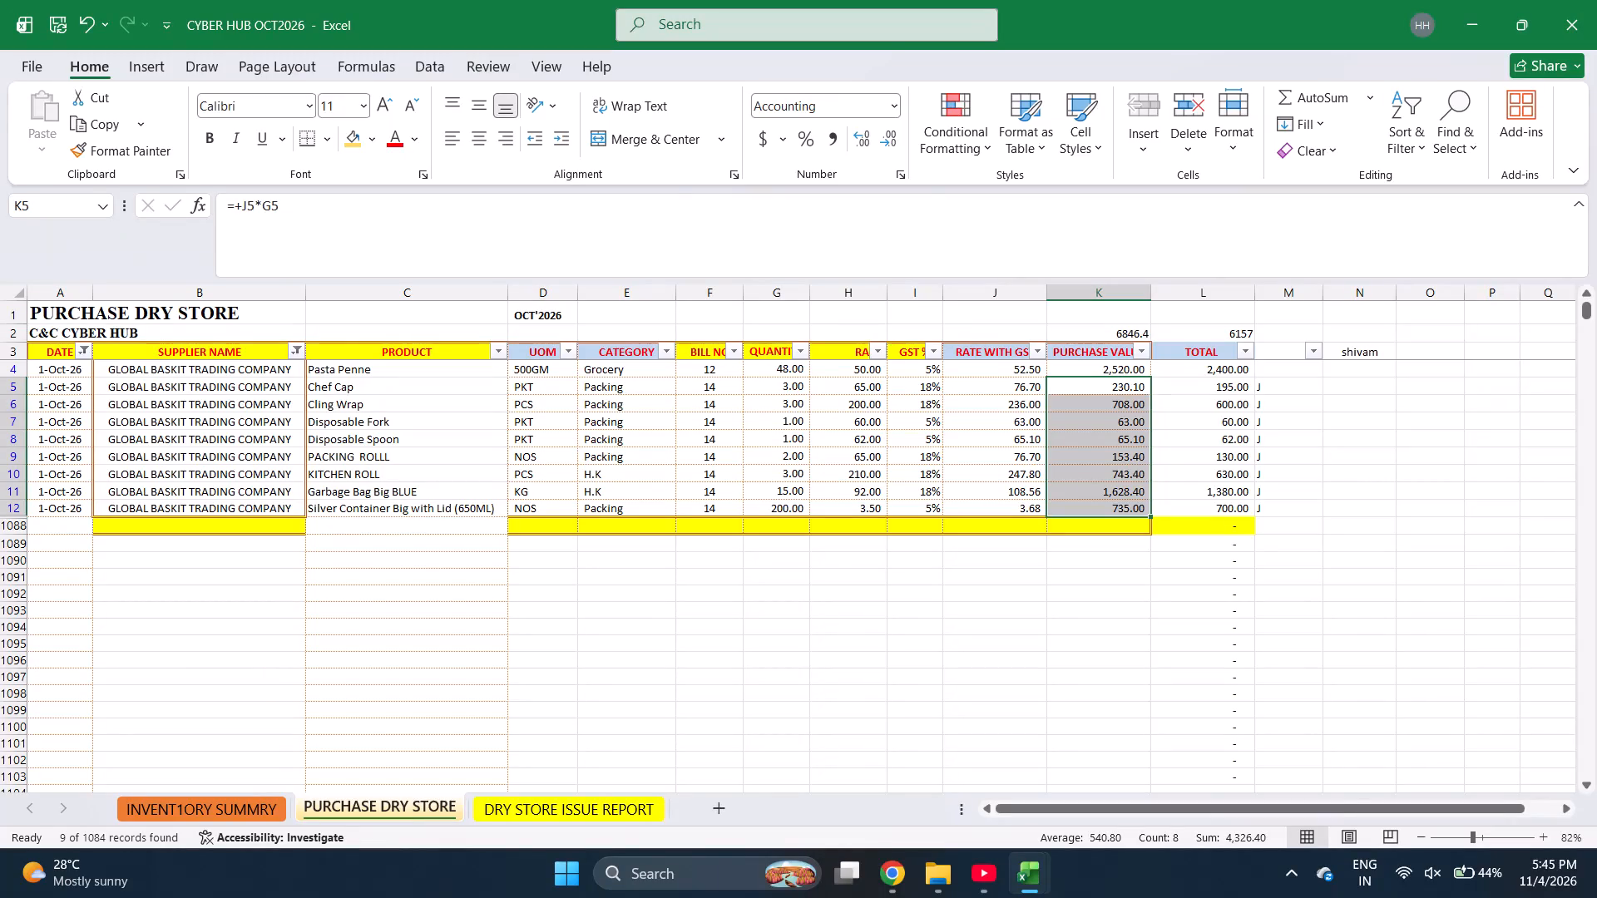
Change the date filter from 1 October to show only the 2 October 2026 purchases.
{"action": "left_click", "coordinate": [83, 351]}
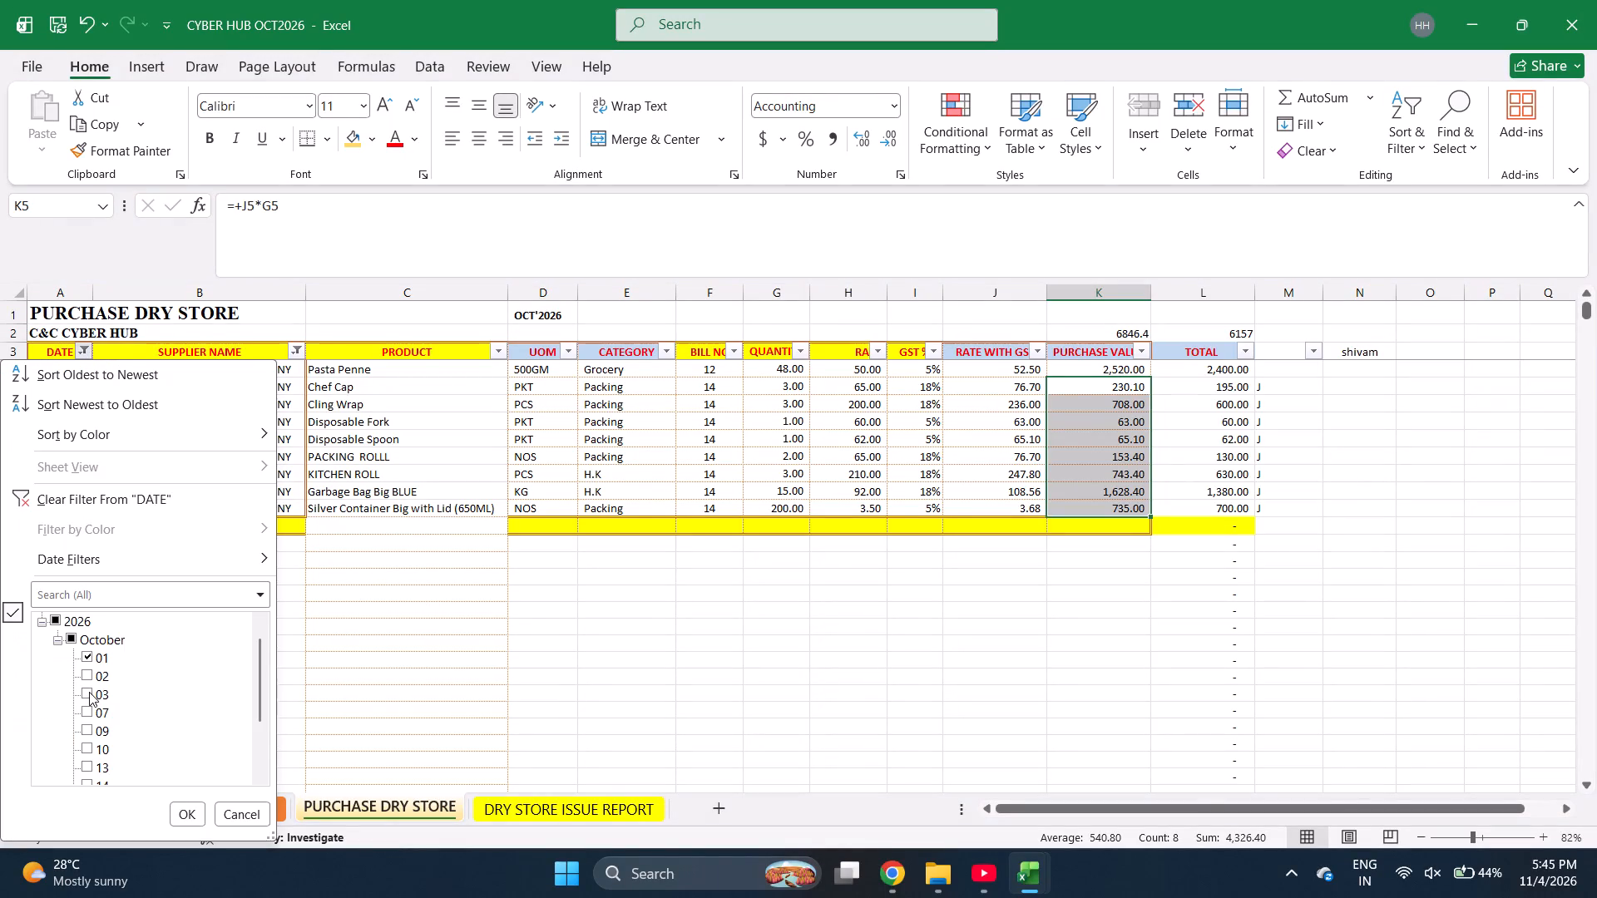
{"action": "left_click", "coordinate": [87, 676]}
{"action": "left_click", "coordinate": [89, 653]}
{"action": "key", "text": "Return"}
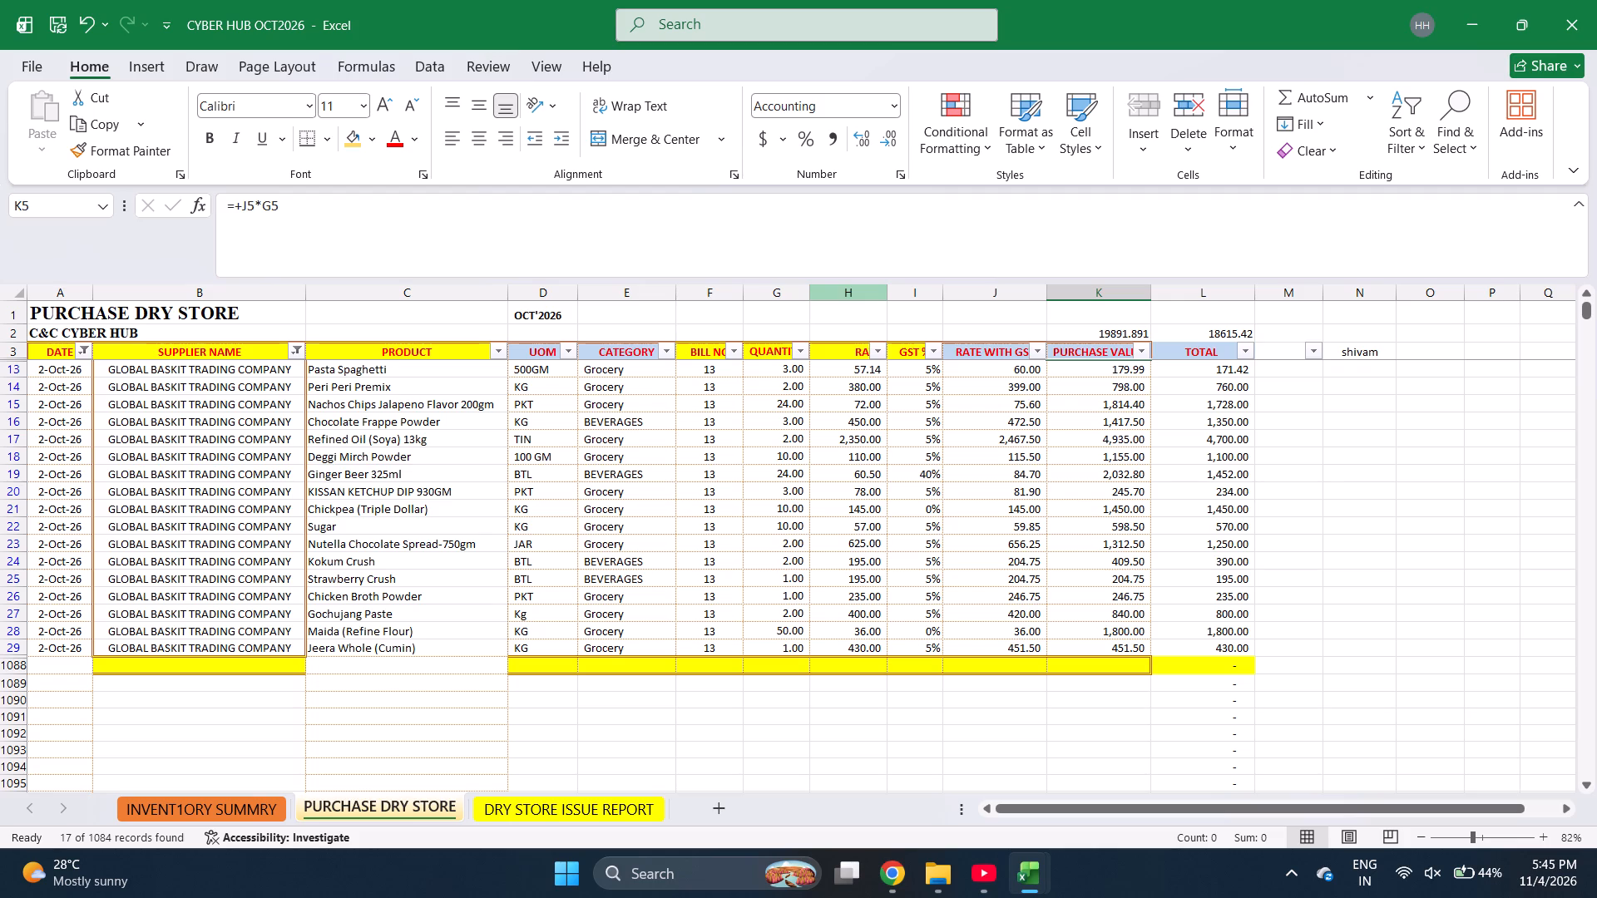
Select the Pasta Spaghetti purchase value in bill 13 to check the purchases from the first row.
{"action": "left_click", "coordinate": [1120, 376]}
{"action": "scroll", "coordinate": [1120, 376], "scroll_direction": "up", "scroll_amount": 2}
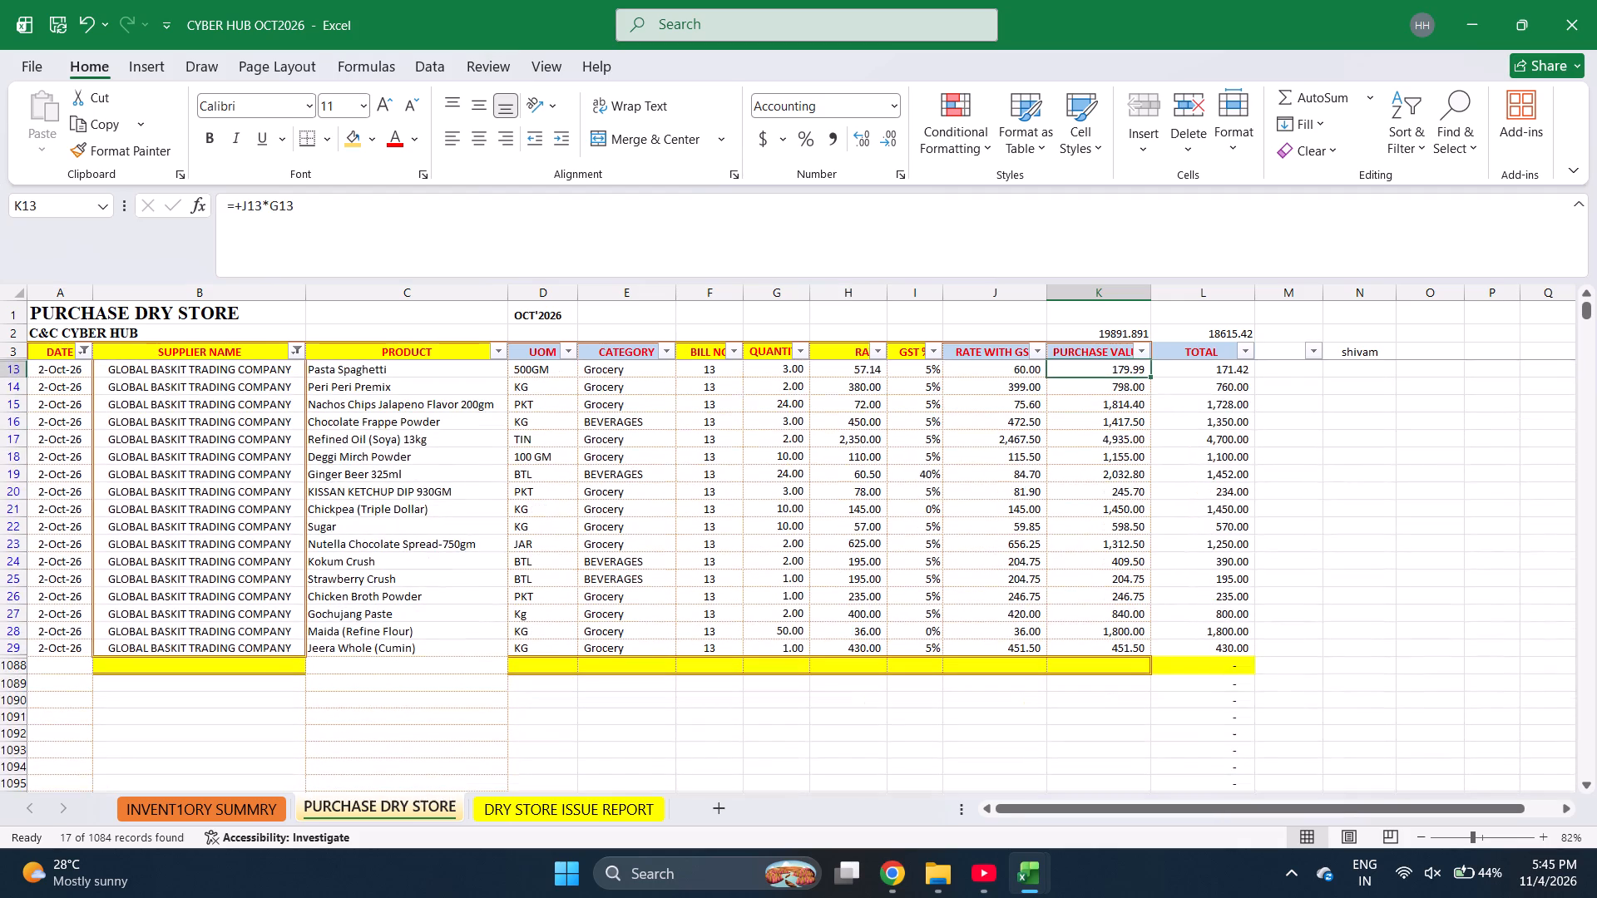
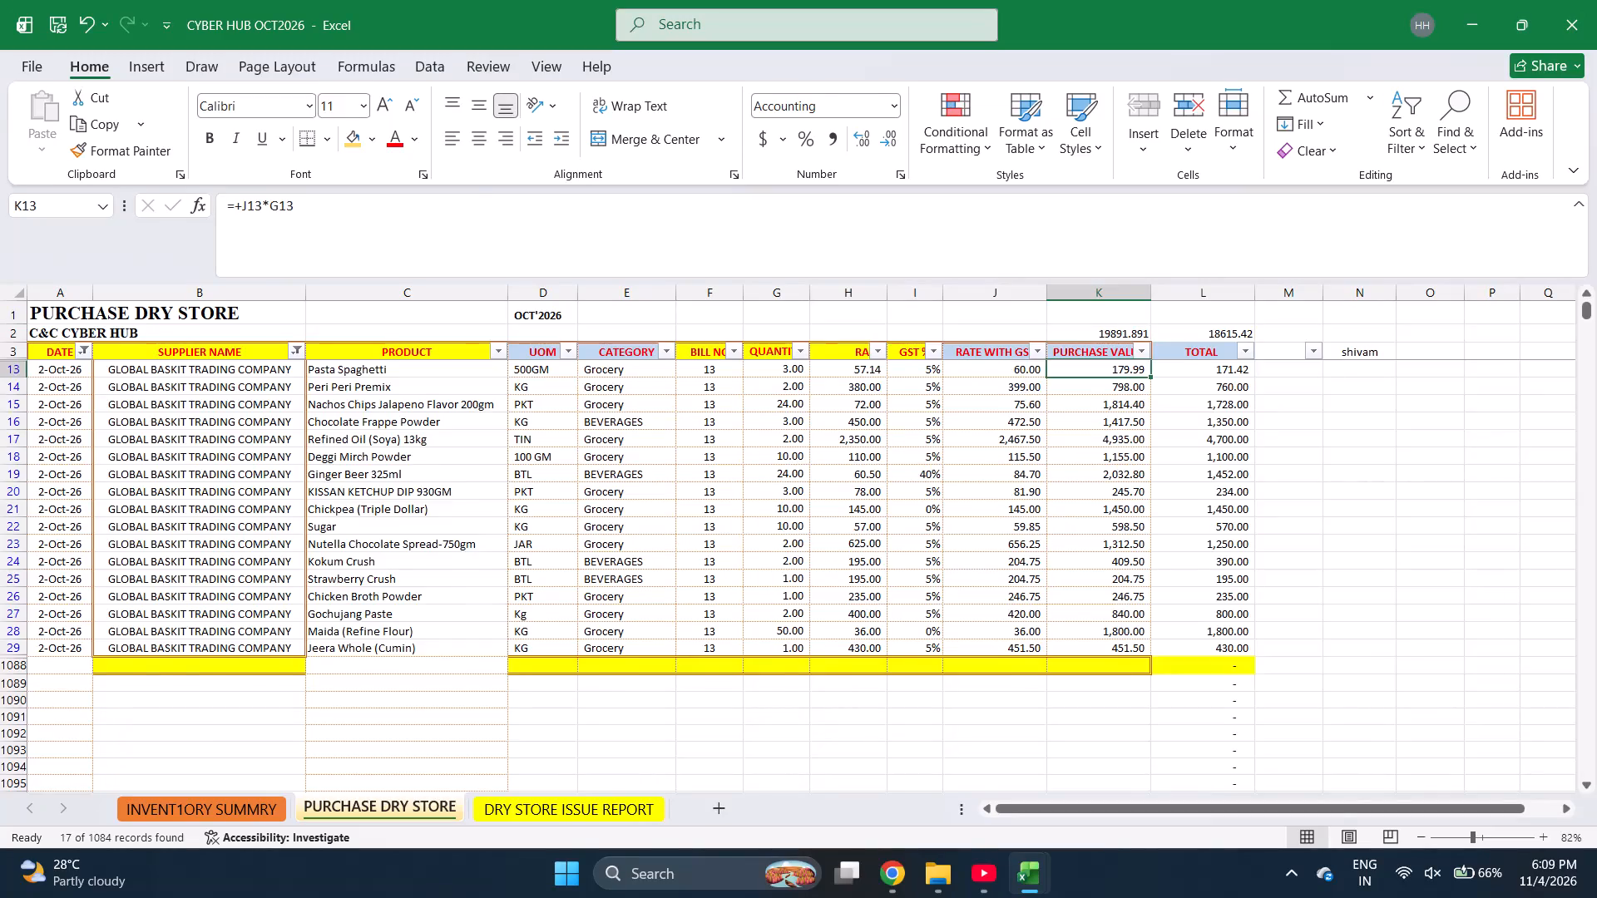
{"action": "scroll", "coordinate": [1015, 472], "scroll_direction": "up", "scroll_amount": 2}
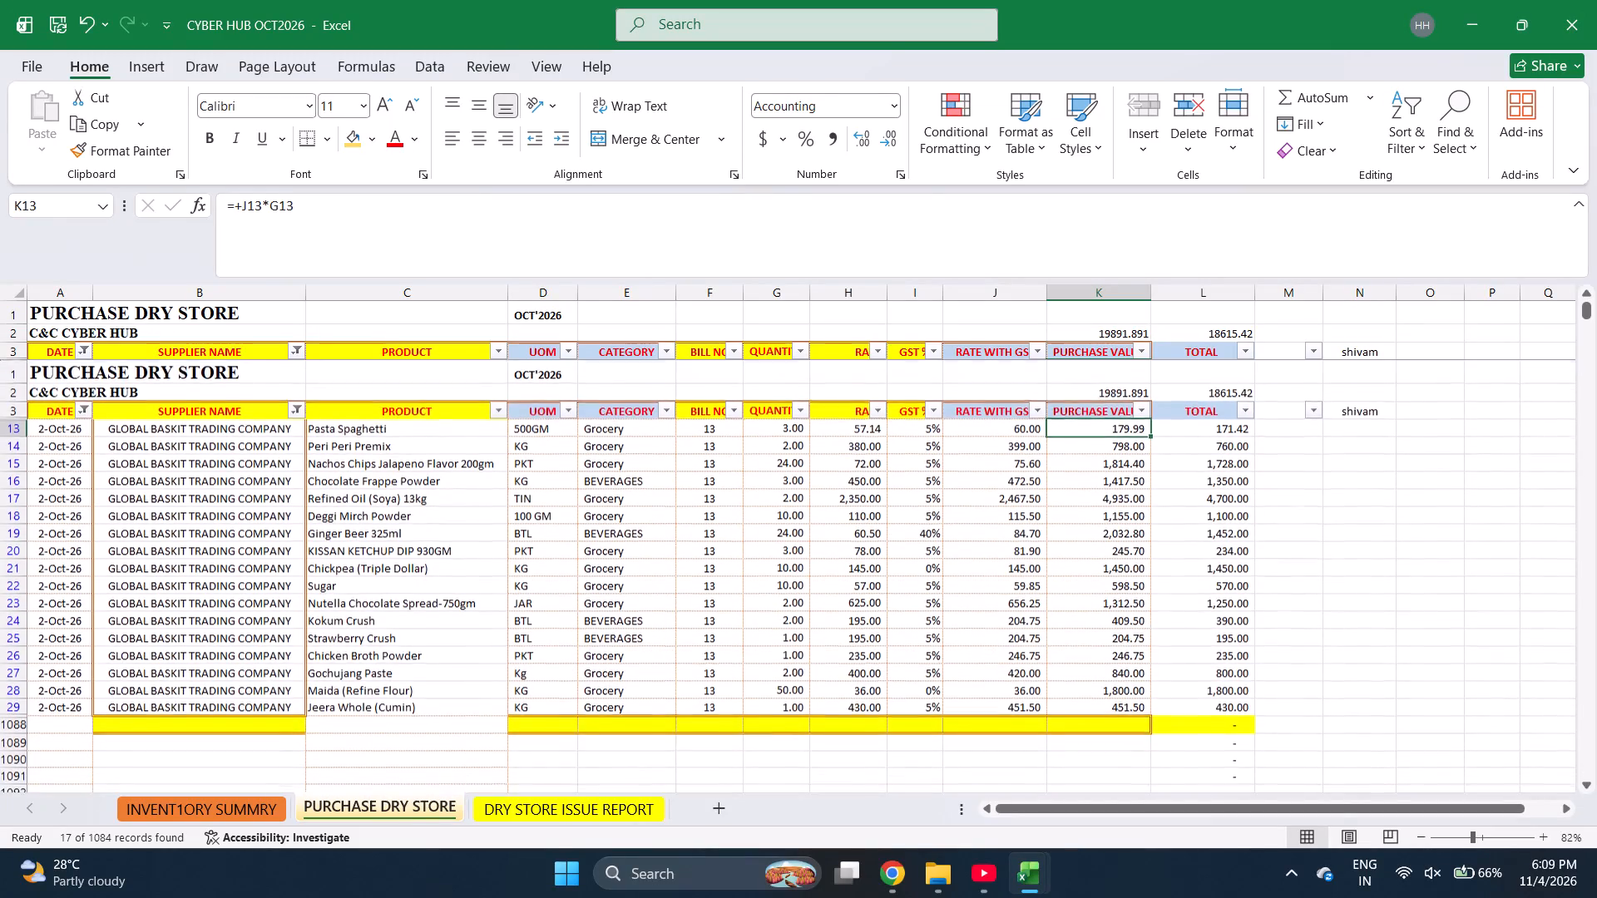
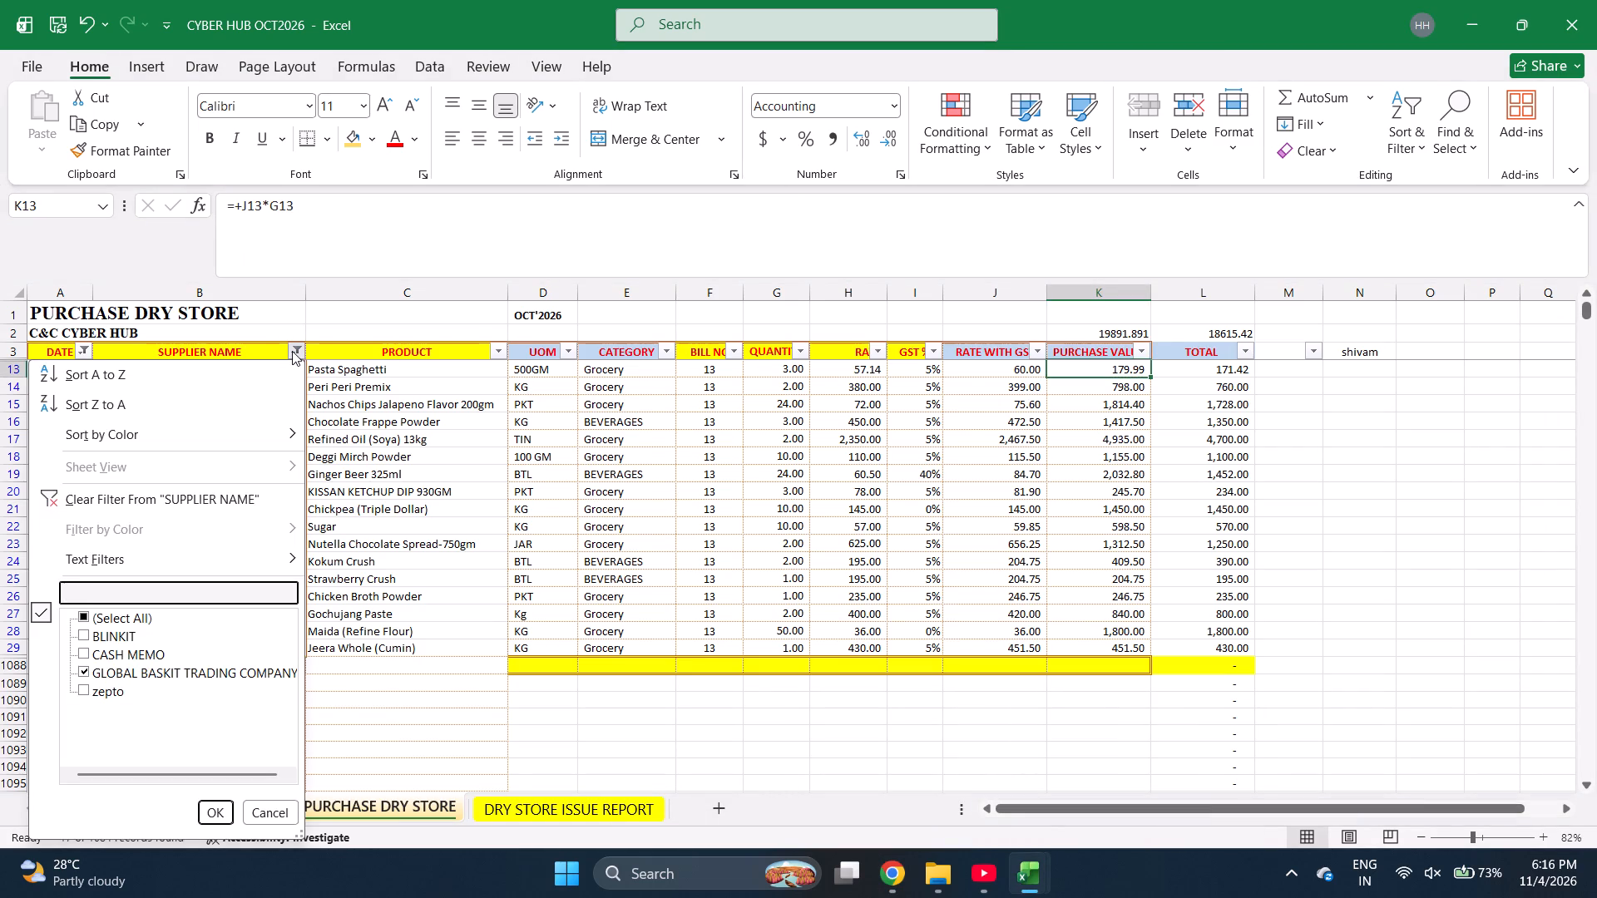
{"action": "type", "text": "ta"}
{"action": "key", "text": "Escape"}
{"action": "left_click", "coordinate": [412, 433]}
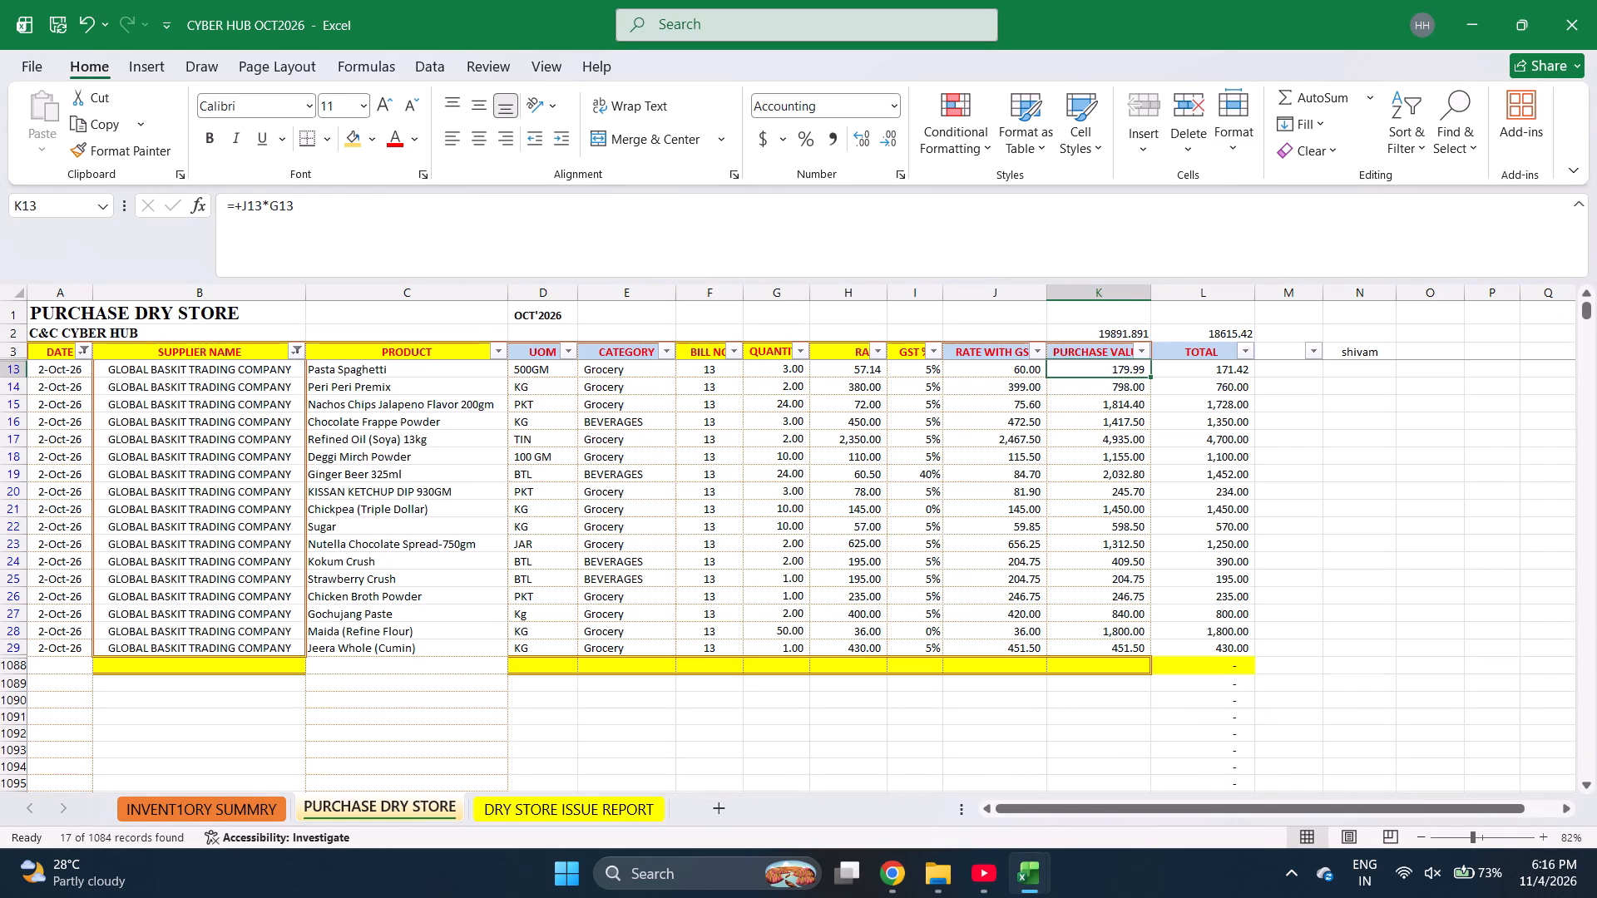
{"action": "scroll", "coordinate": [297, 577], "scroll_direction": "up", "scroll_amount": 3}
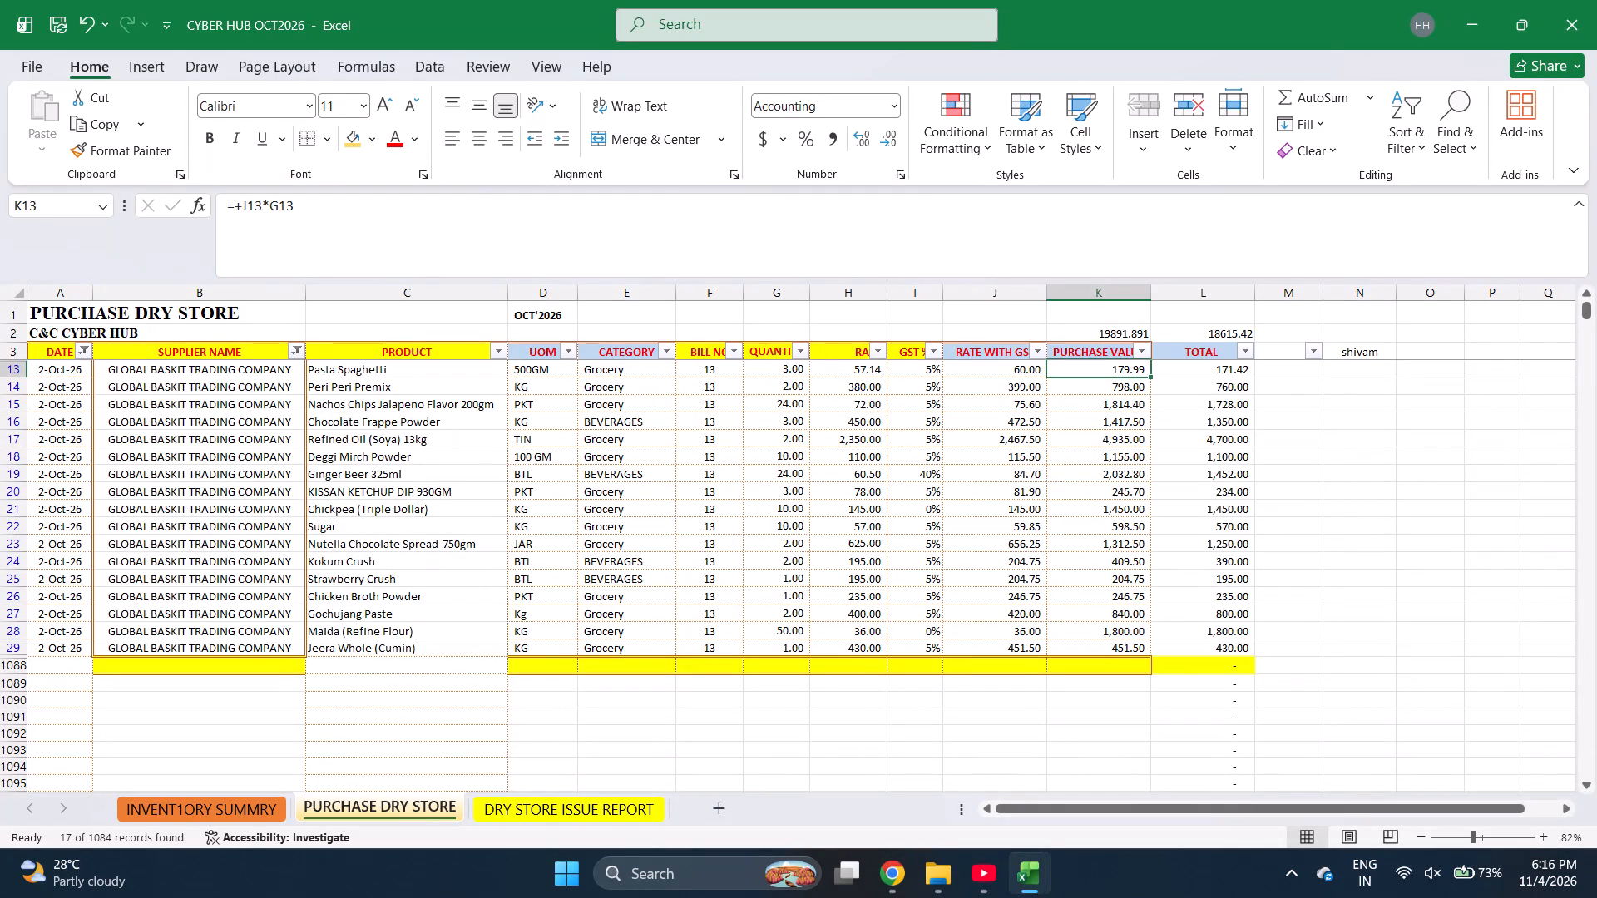
Widen the DATE filter from the single day to include all 2026 dates.
{"action": "left_click", "coordinate": [82, 343]}
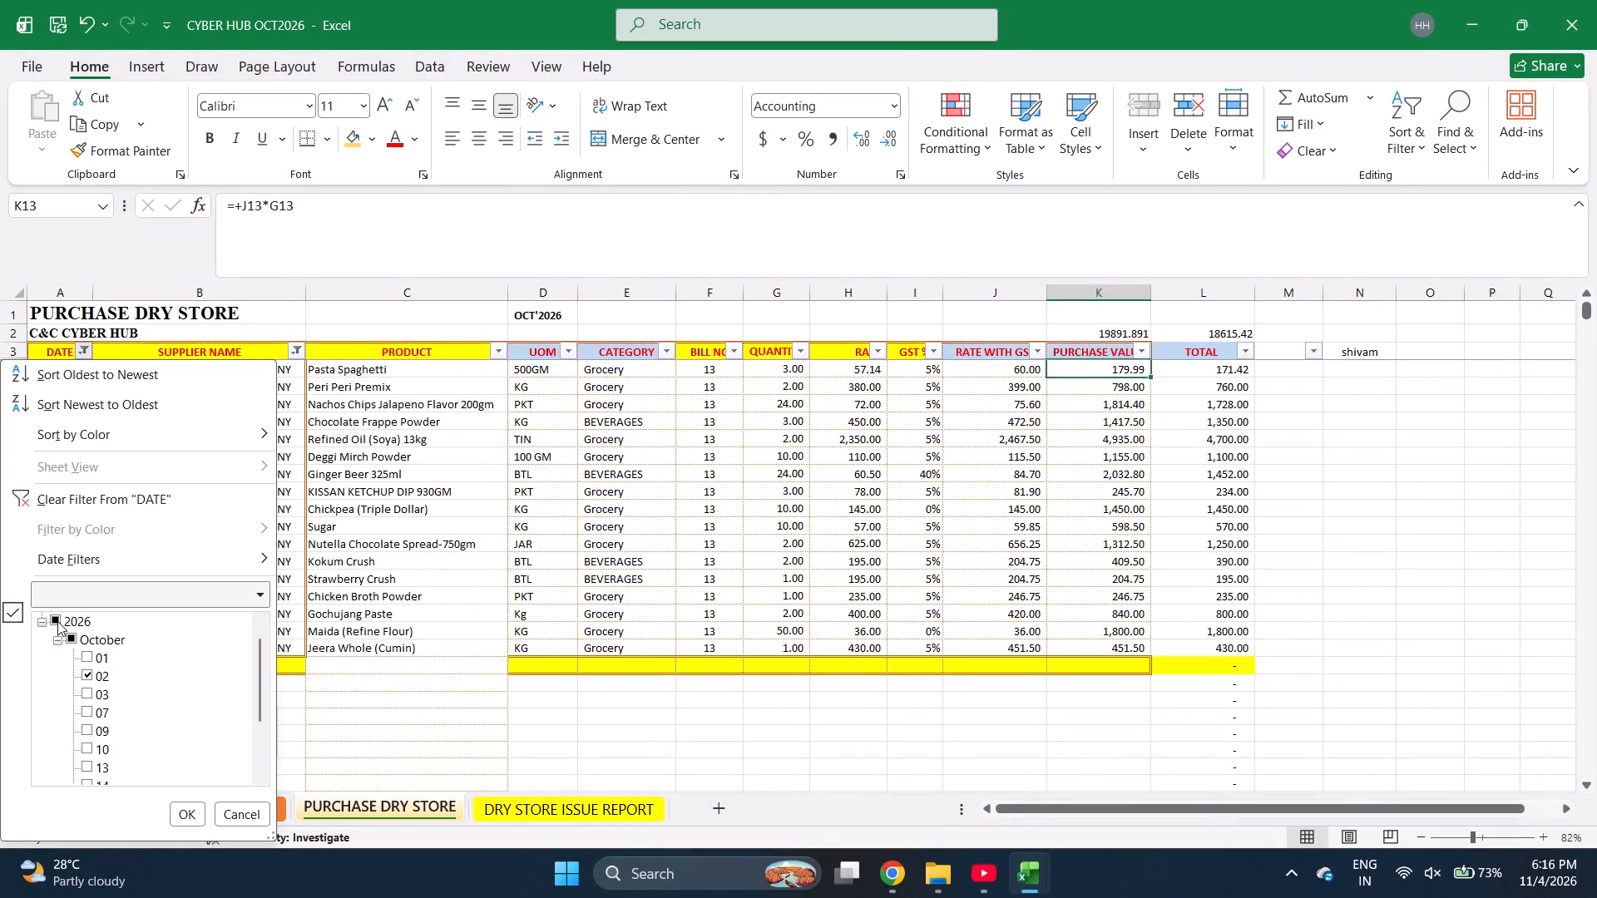
{"action": "left_click", "coordinate": [57, 621]}
{"action": "left_click", "coordinate": [181, 805]}
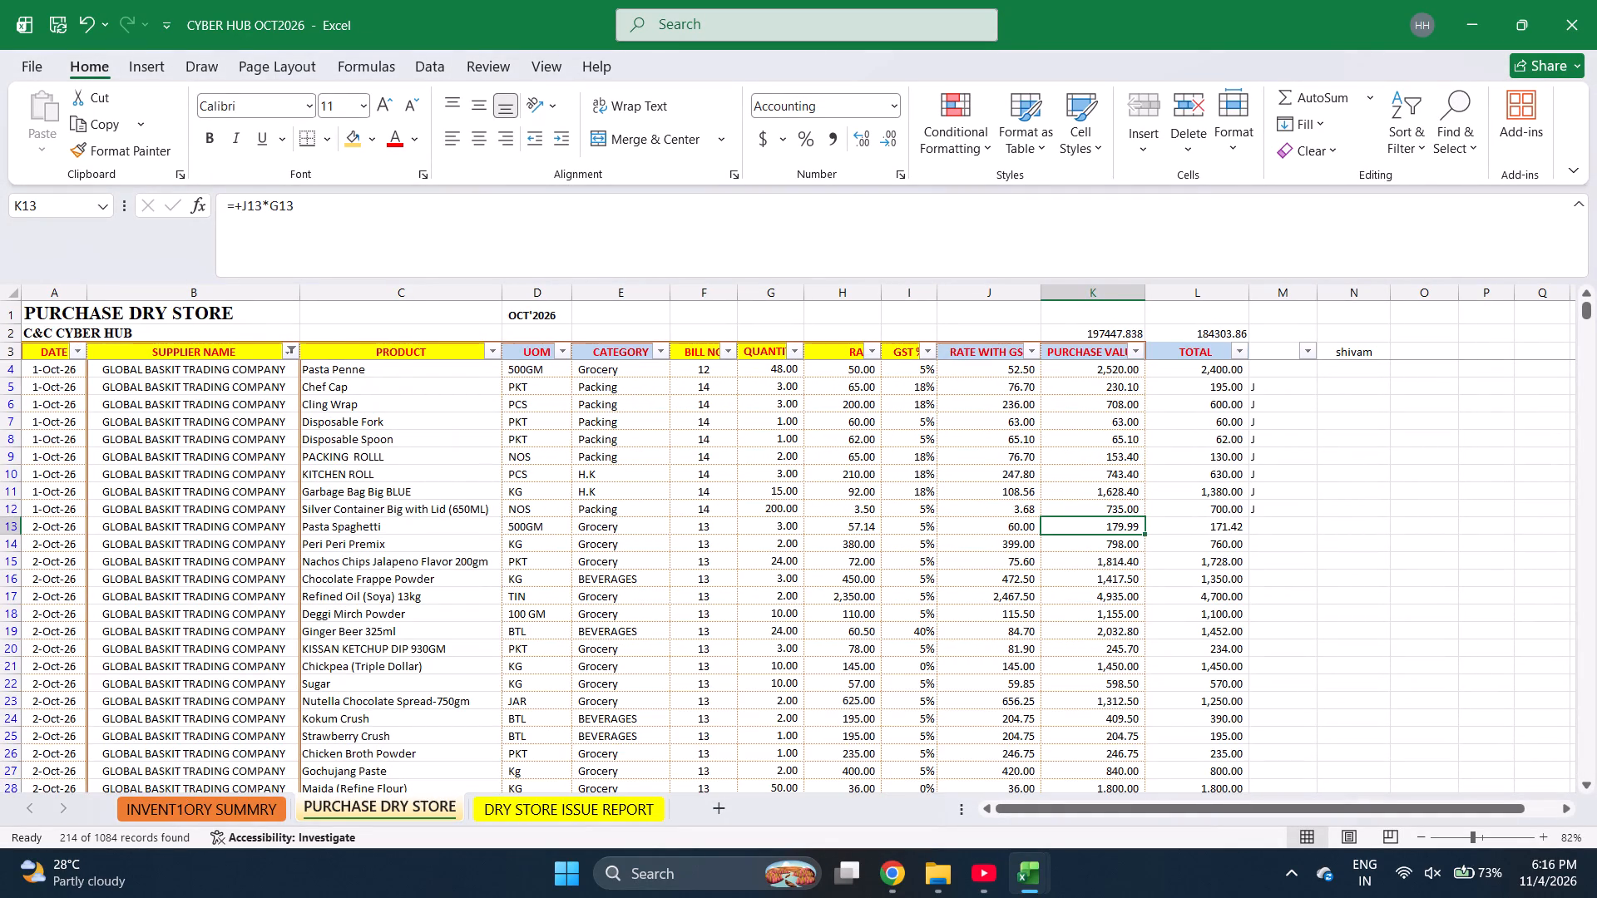
Filter SUPPLIER NAME with the search text "taste" to show only the TASTE YARD purchases.
{"action": "left_click", "coordinate": [291, 352]}
{"action": "key", "text": "e"}
{"action": "type", "text": "tats"}
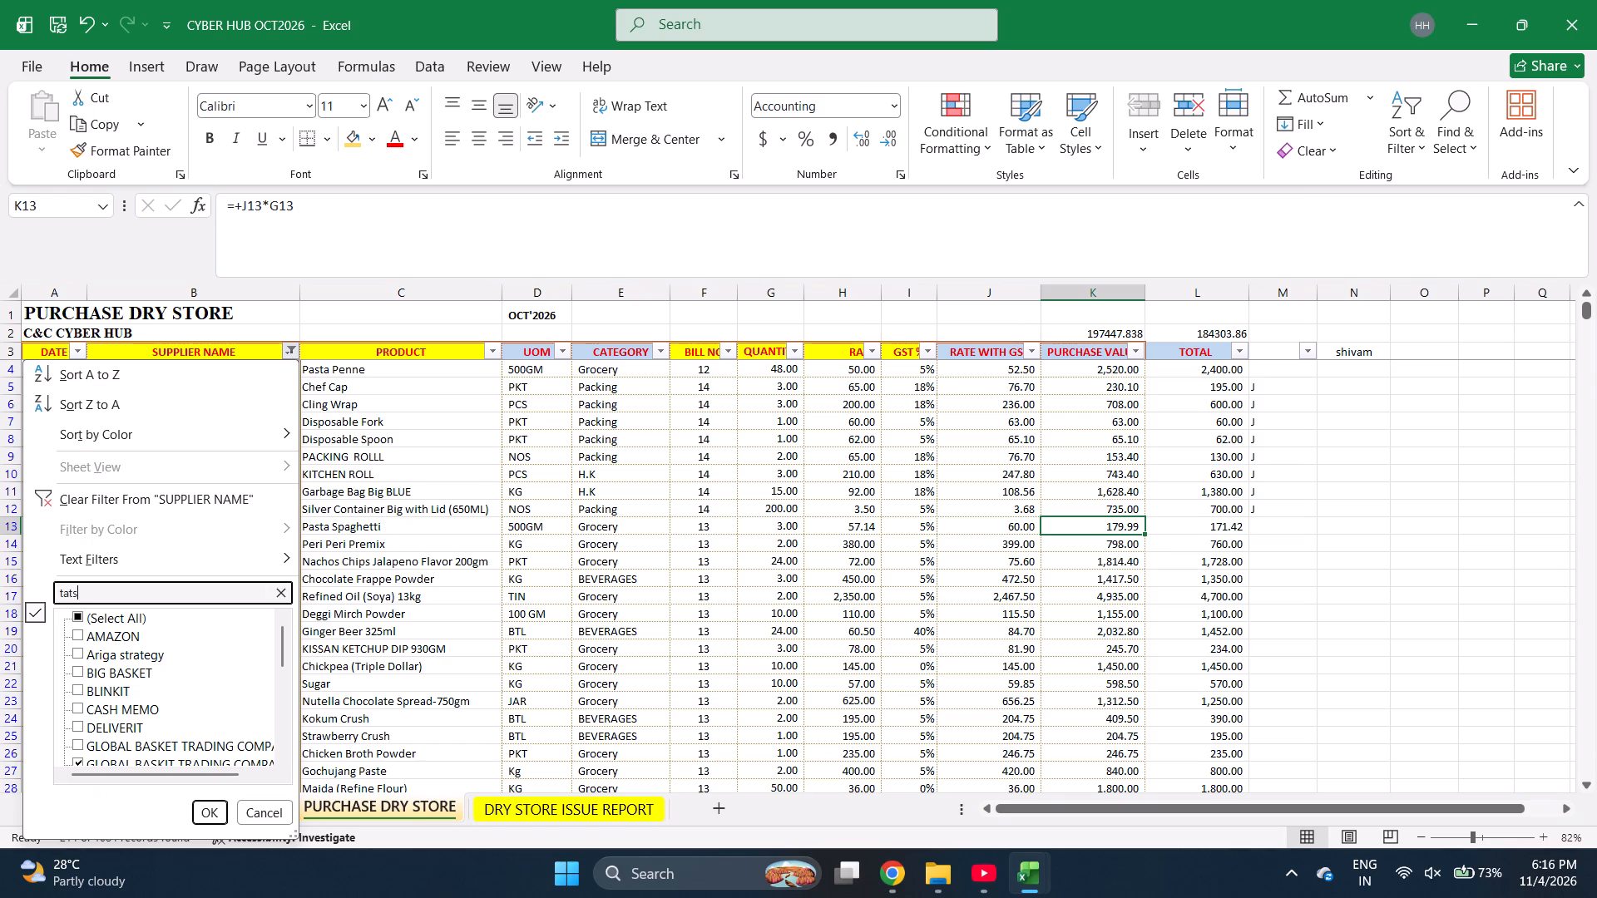
{"action": "key", "text": "BackSpace"}
{"action": "key", "text": "BackSpace"}
{"action": "type", "text": "ste"}
{"action": "key", "text": "Return"}
Examine the purchase value and total cells of the TASTE YARD brown paper napkin entry.
{"action": "key", "text": "Down"}
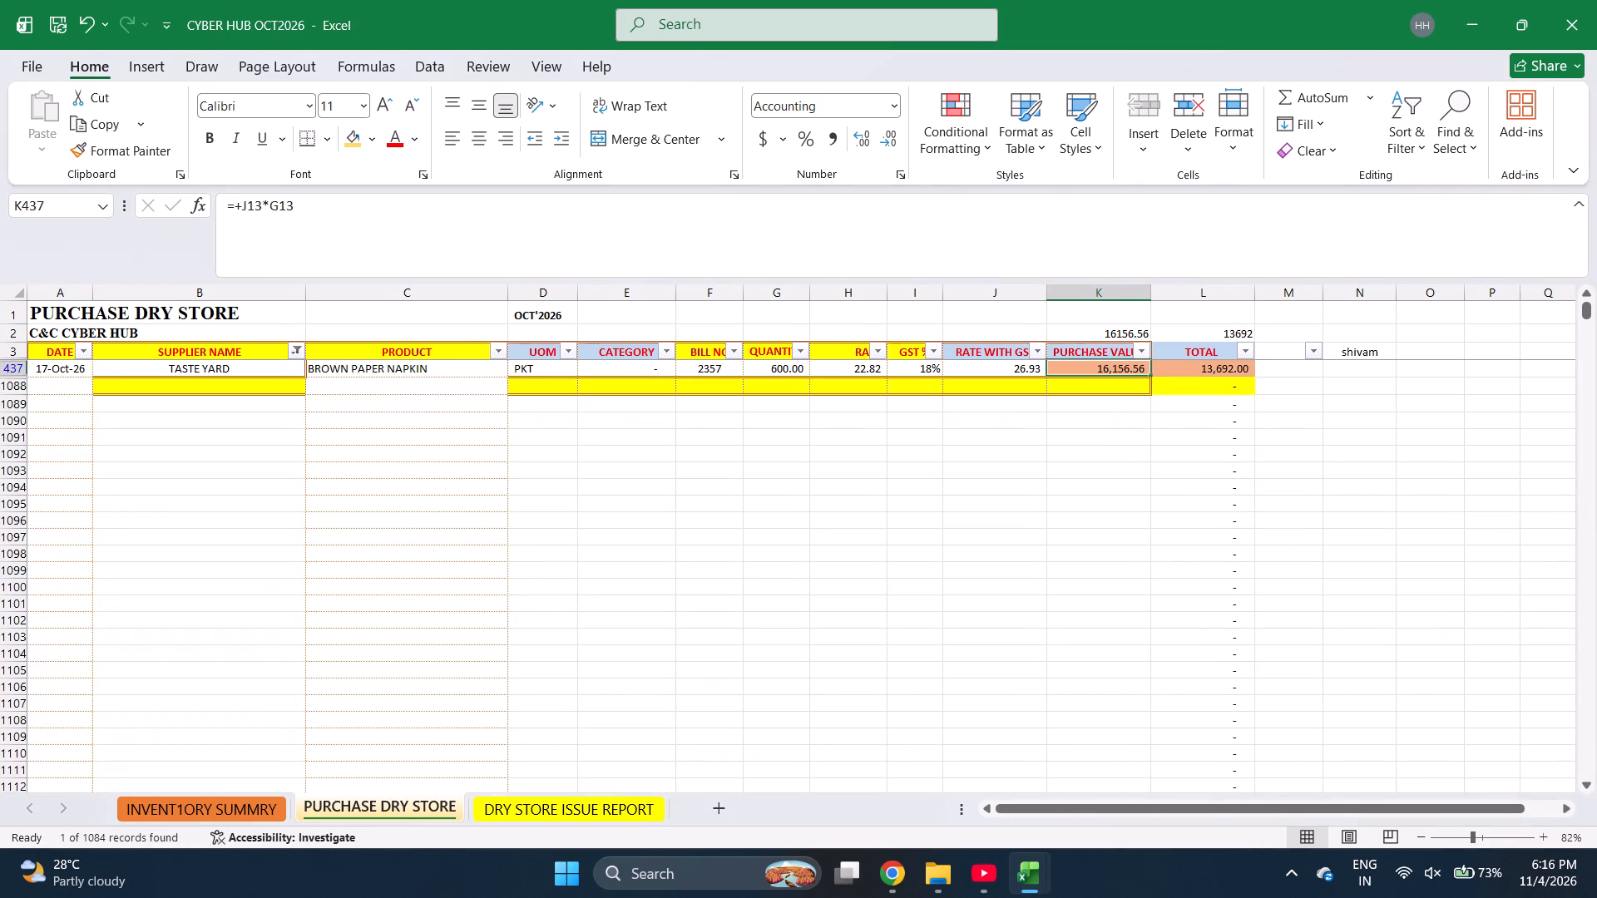
{"action": "key", "text": "Down"}
{"action": "key", "text": "Up"}
{"action": "key", "text": "Up"}
{"action": "key", "text": "Down"}
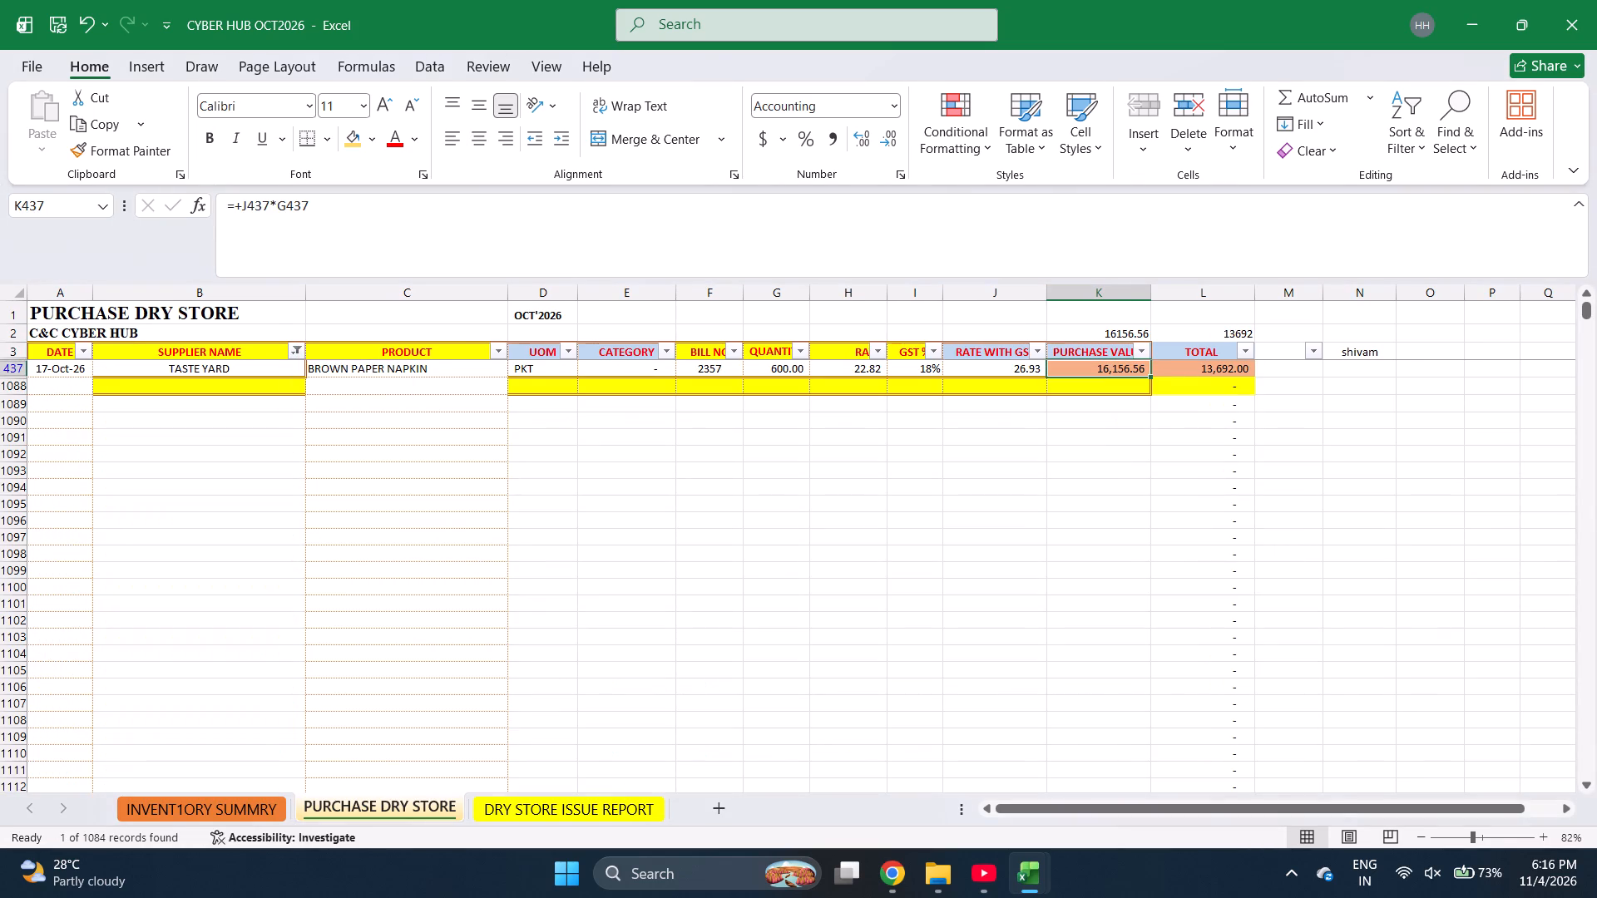
{"action": "key", "text": "Right"}
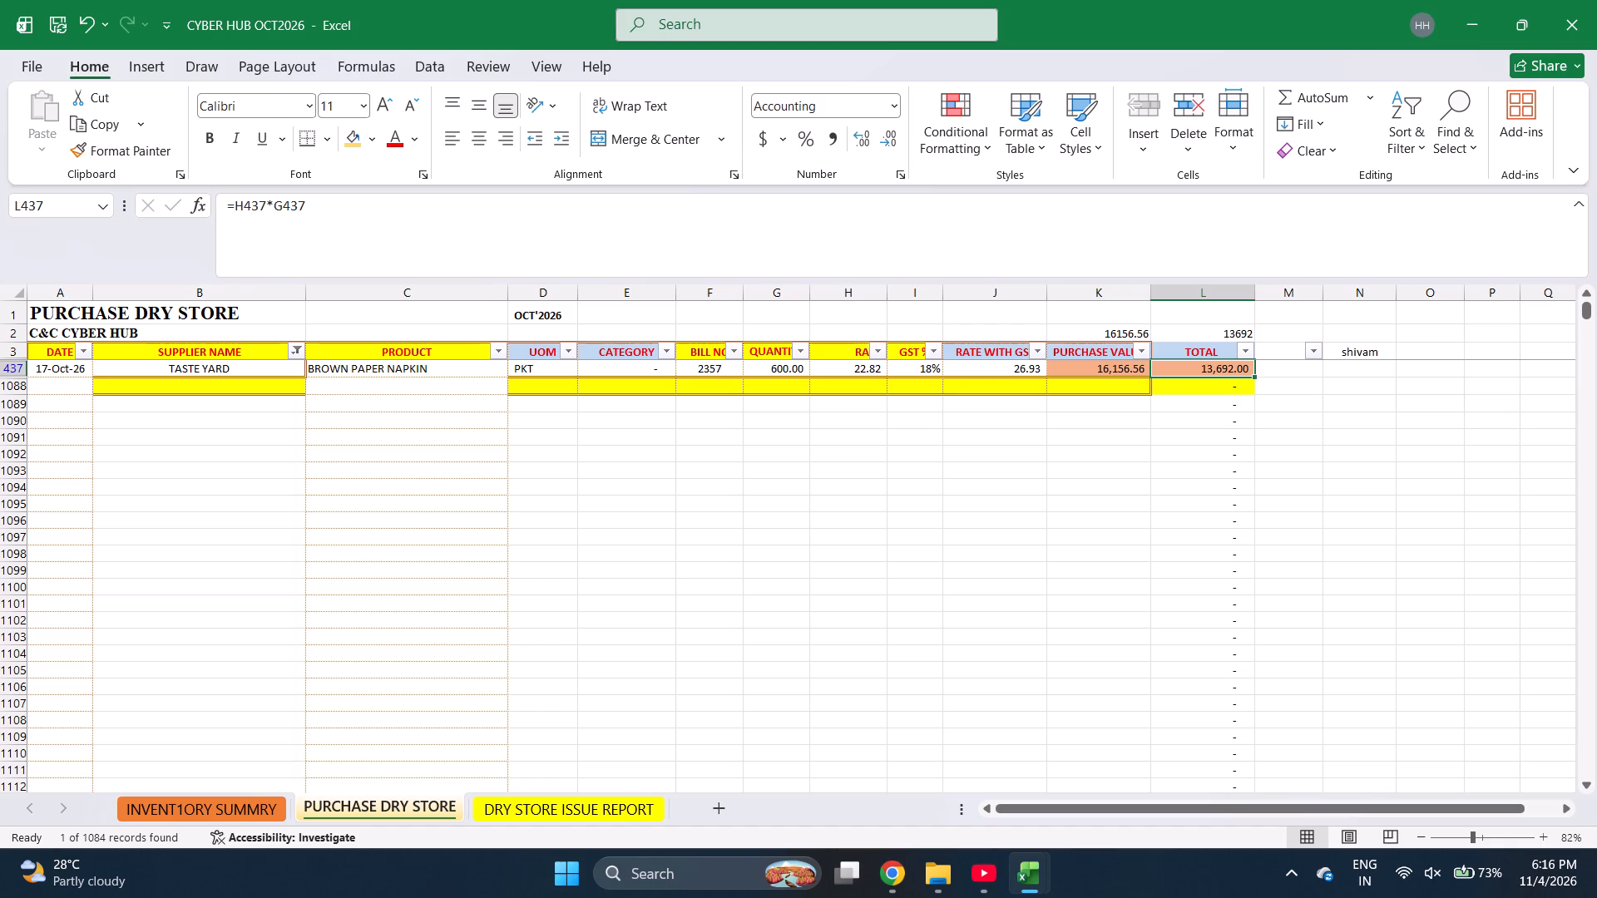
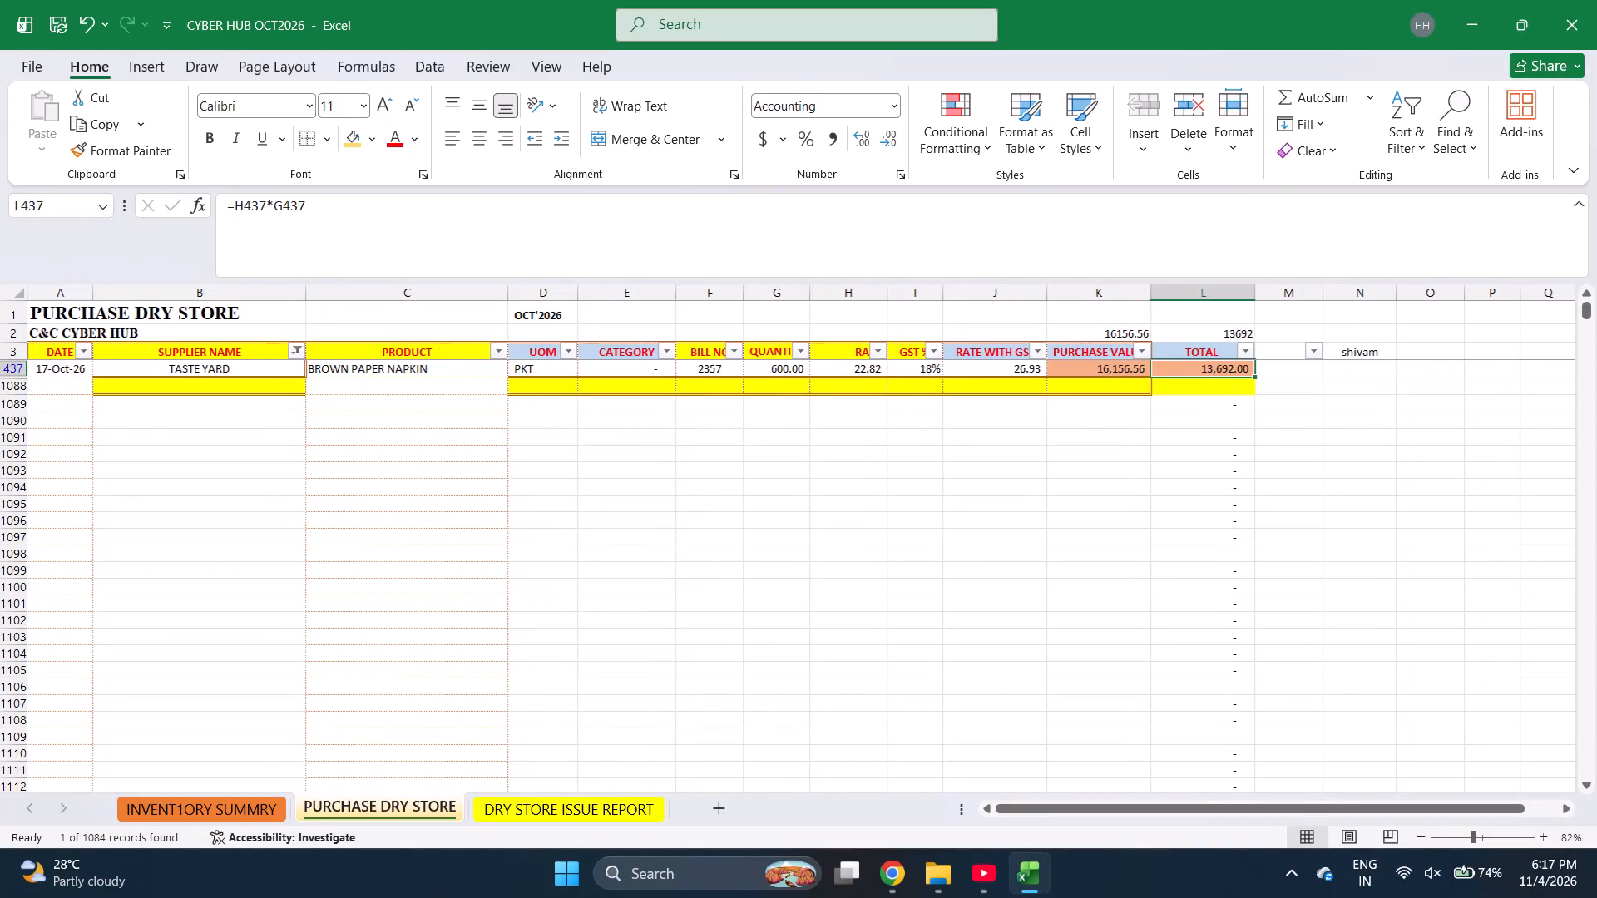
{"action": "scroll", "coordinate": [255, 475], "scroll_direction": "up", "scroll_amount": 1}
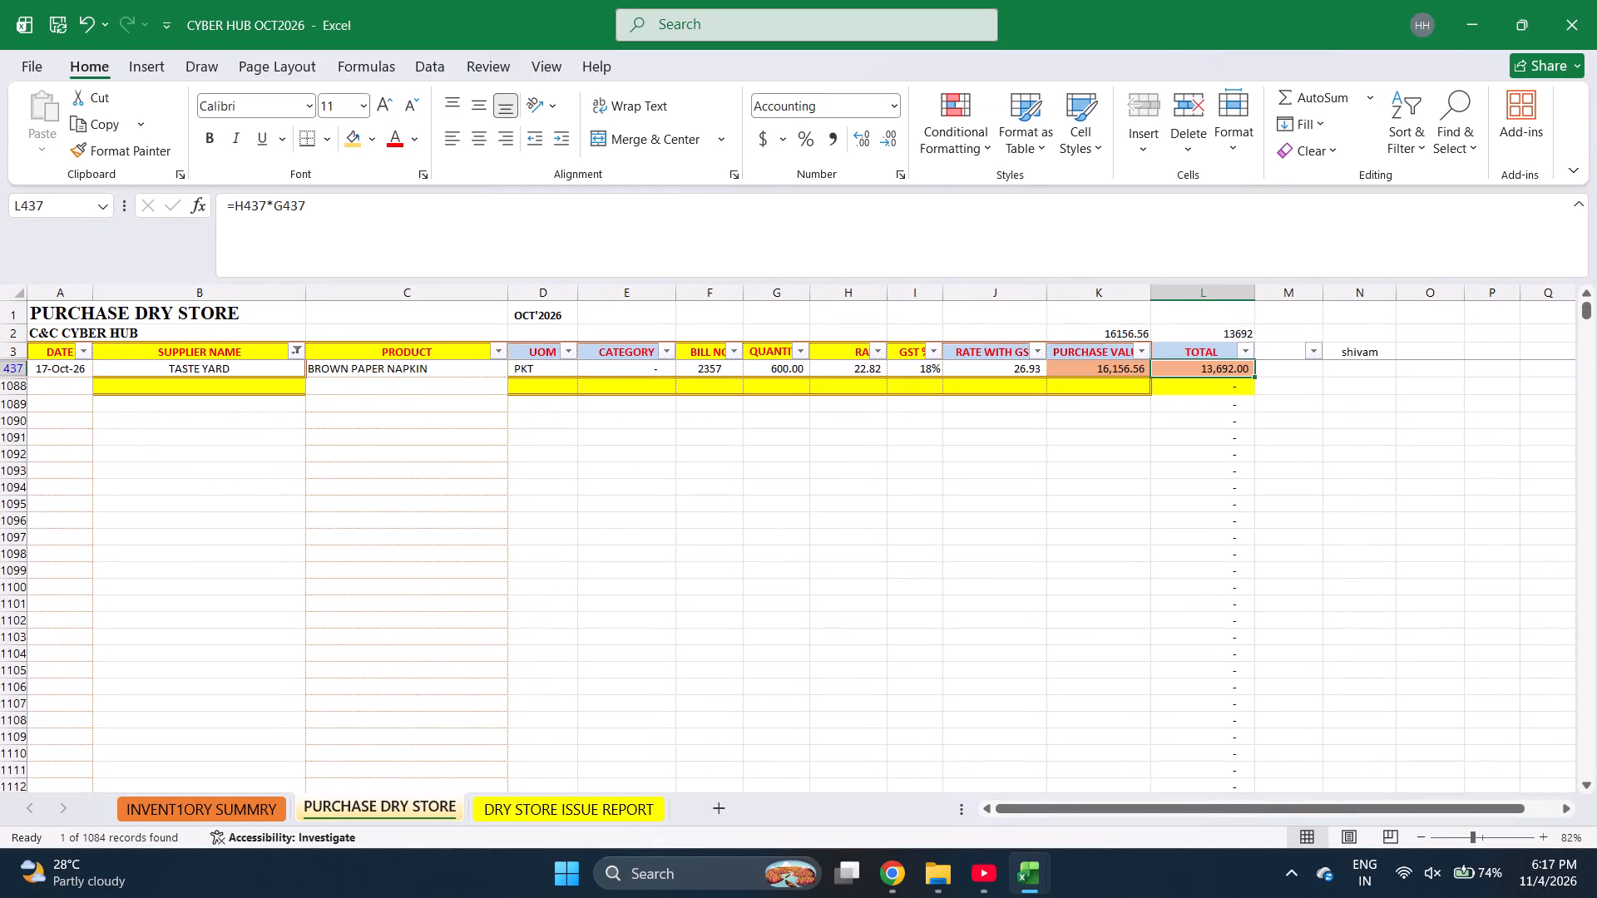
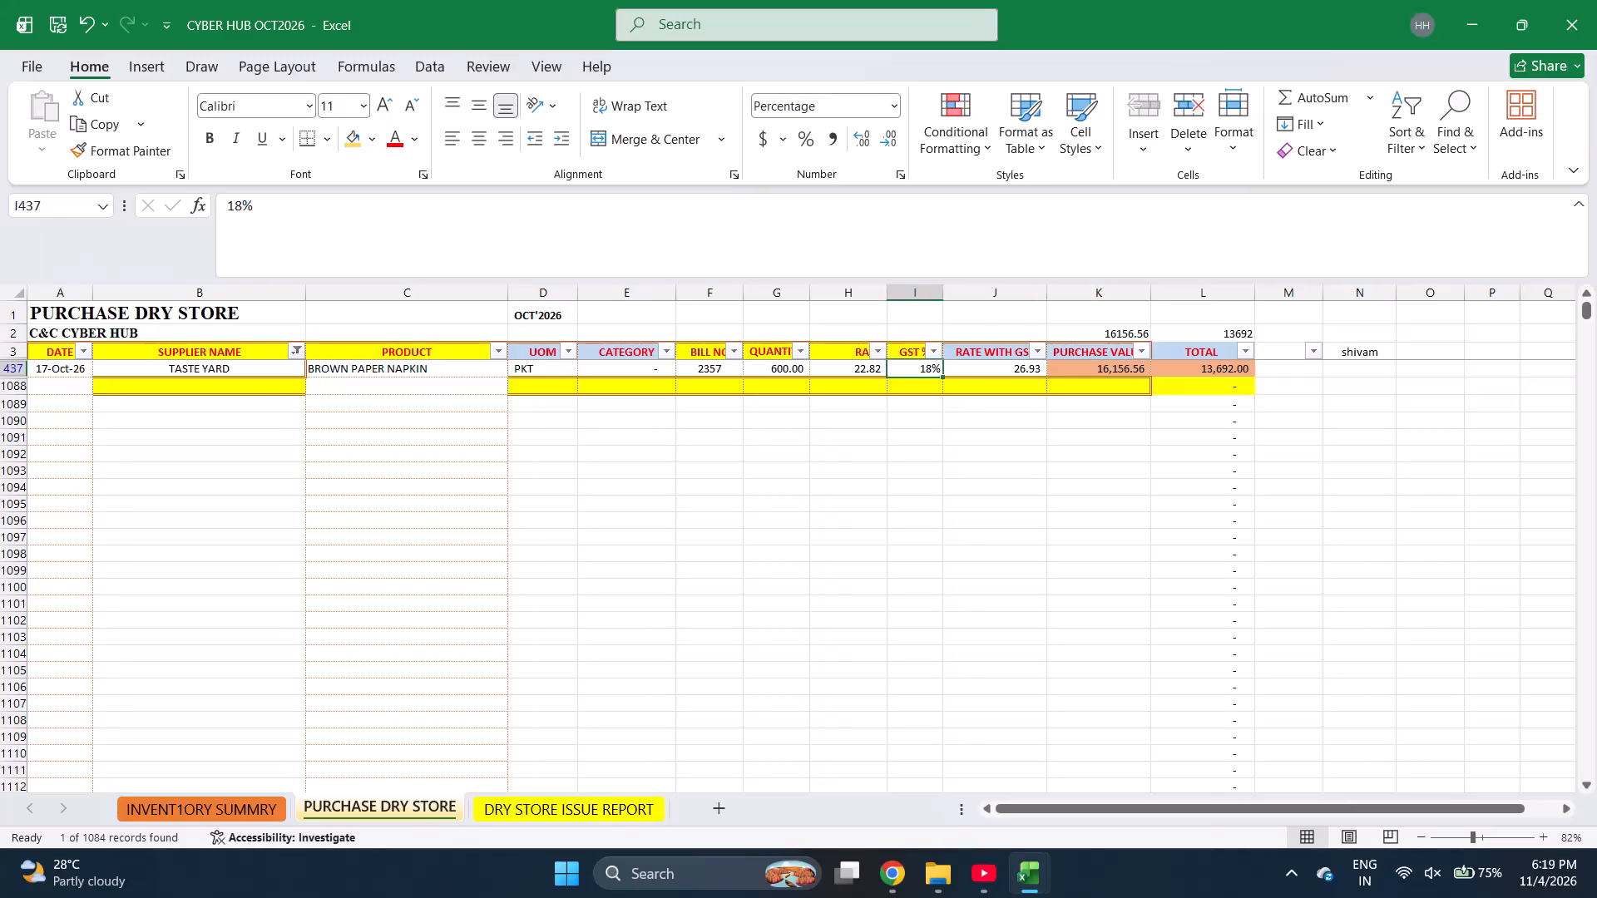
Filter the supplier names to sudharma enterprises by searching for sud.
{"action": "key", "text": "Left"}
{"action": "key", "text": "Left"}
{"action": "key", "text": "Left"}
{"action": "key", "text": "Left"}
{"action": "key", "text": "Left"}
{"action": "key", "text": "Left"}
{"action": "key", "text": "Left"}
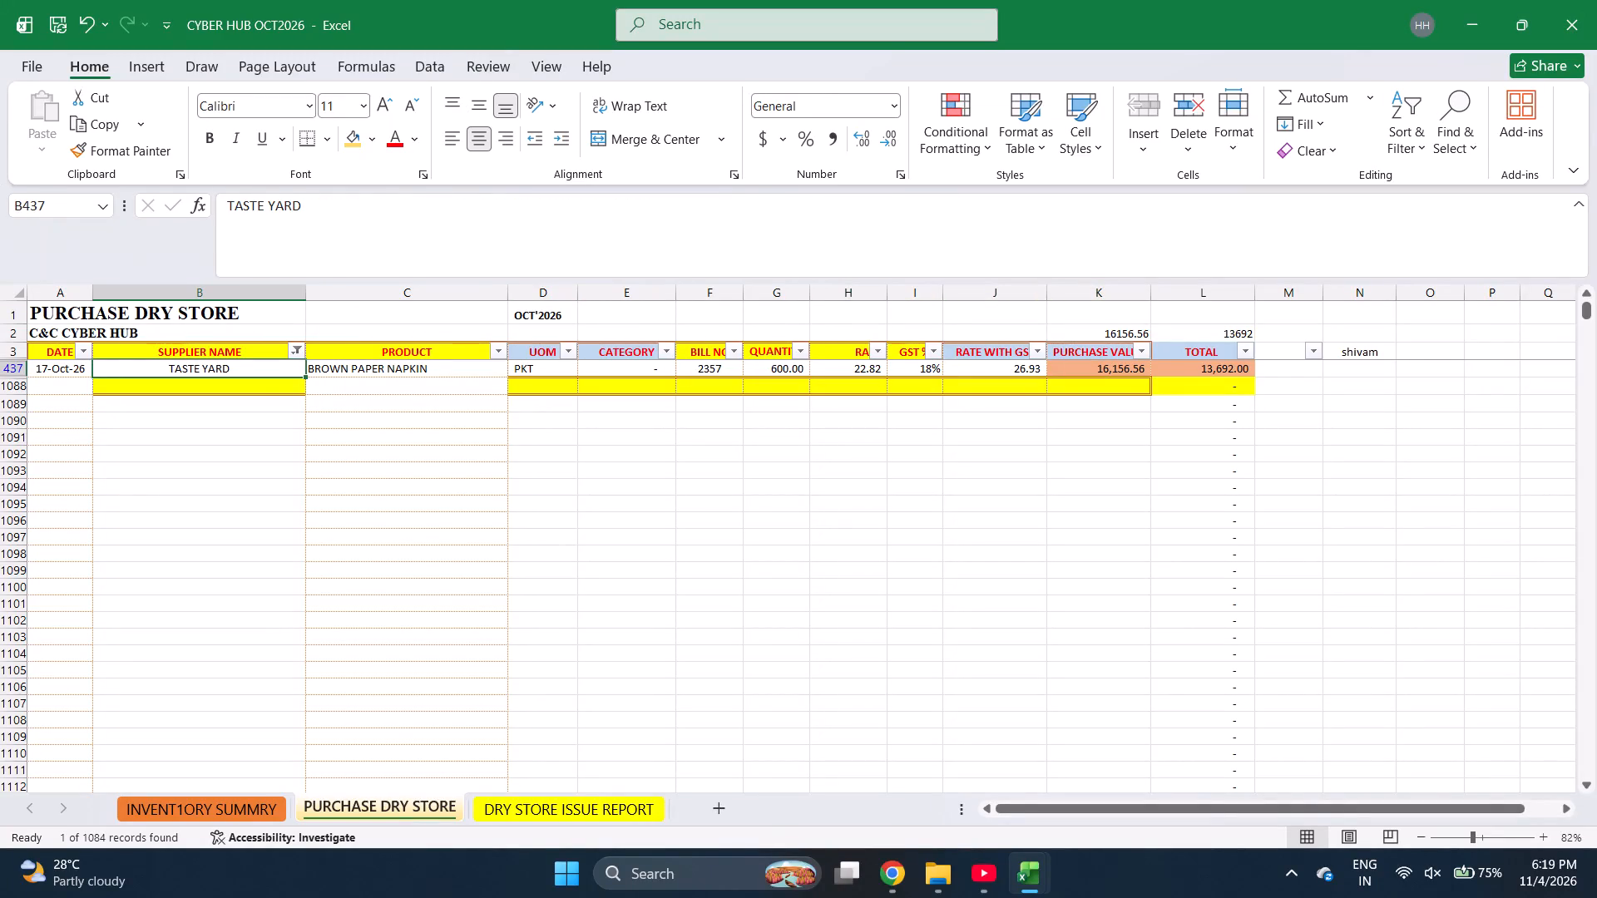
{"action": "left_click", "coordinate": [302, 353]}
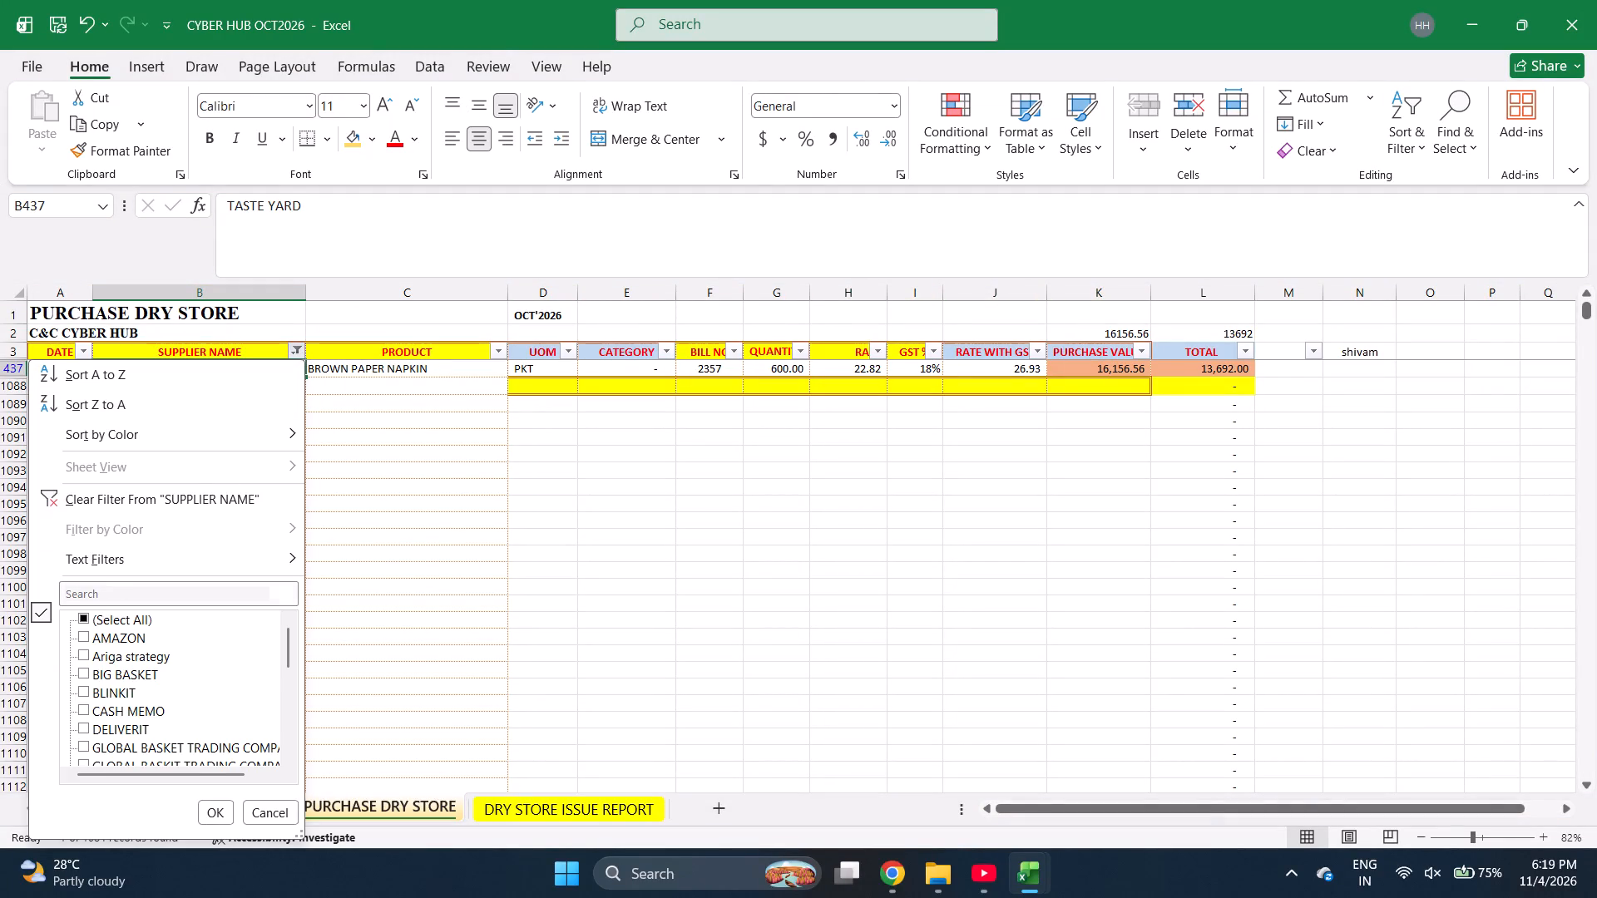
{"action": "left_click", "coordinate": [116, 598]}
{"action": "type", "text": "sudg"}
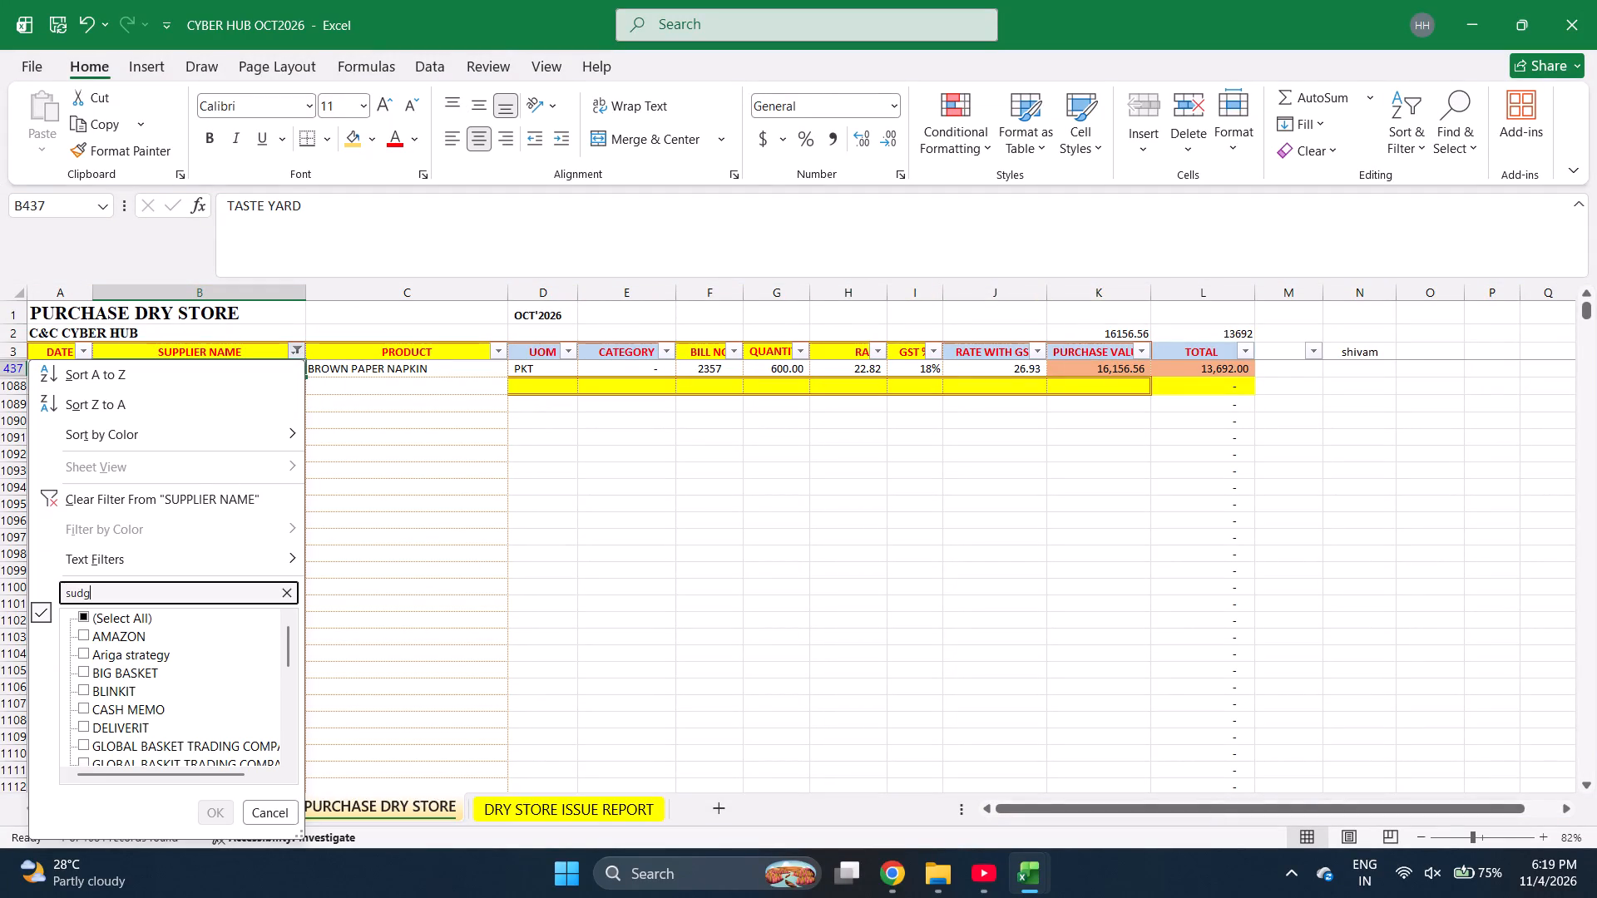
{"action": "key", "text": "BackSpace"}
{"action": "key", "text": "Return"}
Examine the sudharma enterprises rows from quantity to purchase value, including the combined purchase value of the first three items on bill 649.
{"action": "key", "text": "Down"}
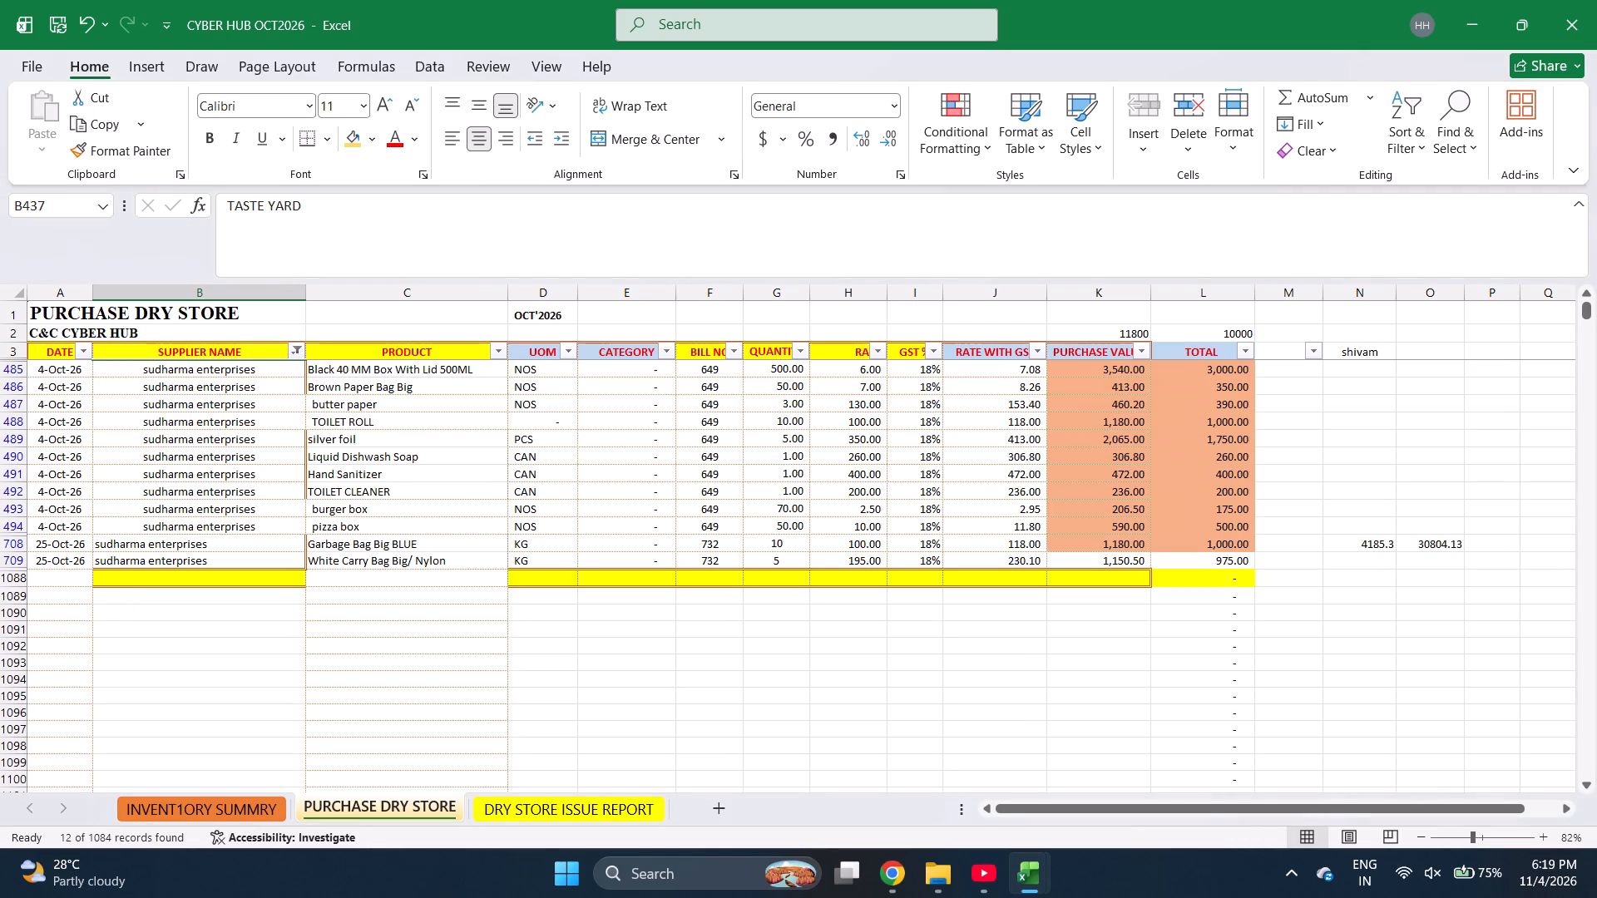
{"action": "key", "text": "Down"}
{"action": "key", "text": "Right"}
{"action": "key", "text": "Right"}
{"action": "key", "text": "Right"}
{"action": "key", "text": "Right"}
{"action": "key", "text": "Right"}
{"action": "key", "text": "Up"}
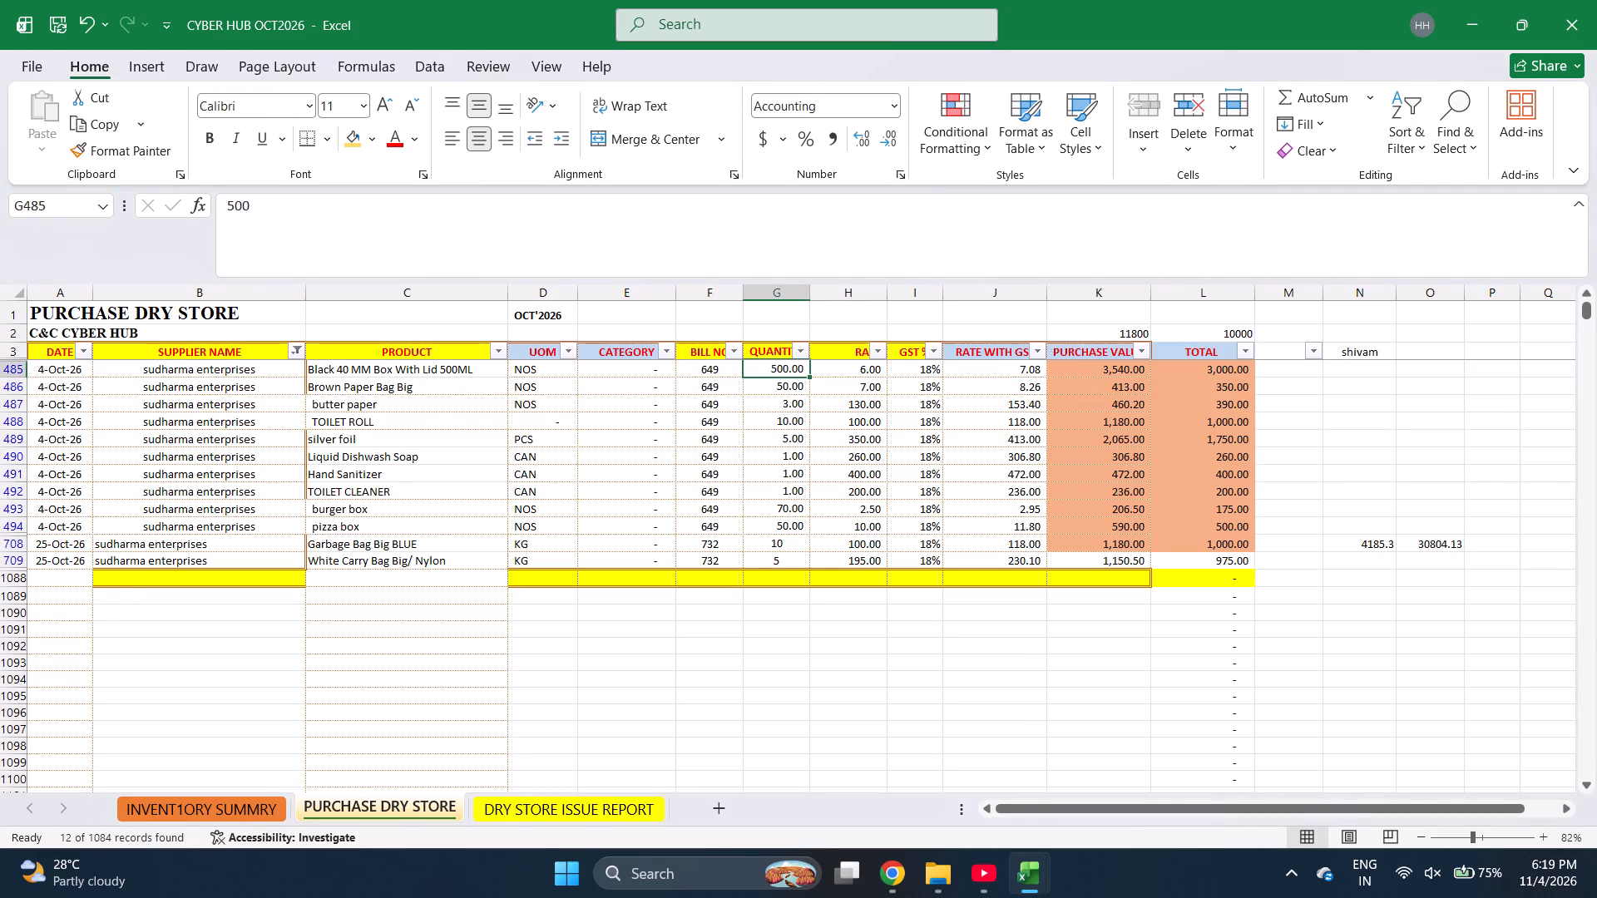
{"action": "key", "text": "Right"}
{"action": "key", "text": "Right"}
{"action": "key", "text": "Right"}
{"action": "key", "text": "Right"}
{"action": "key", "text": "shift+Down"}
{"action": "key", "text": "shift+Down"}
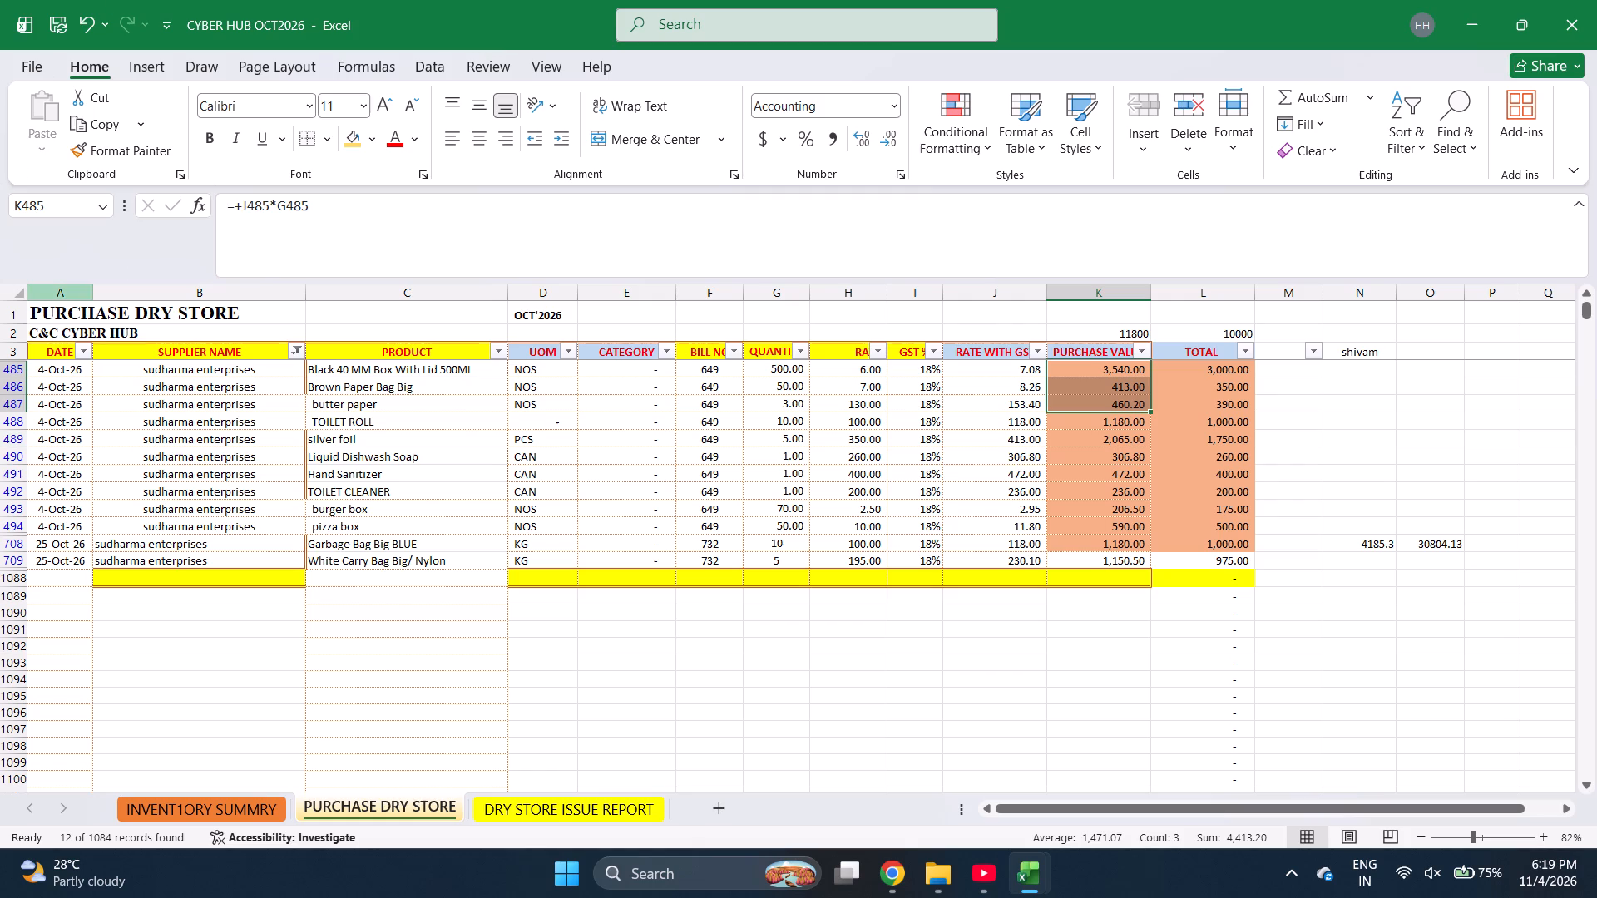
{"action": "left_click", "coordinate": [944, 422]}
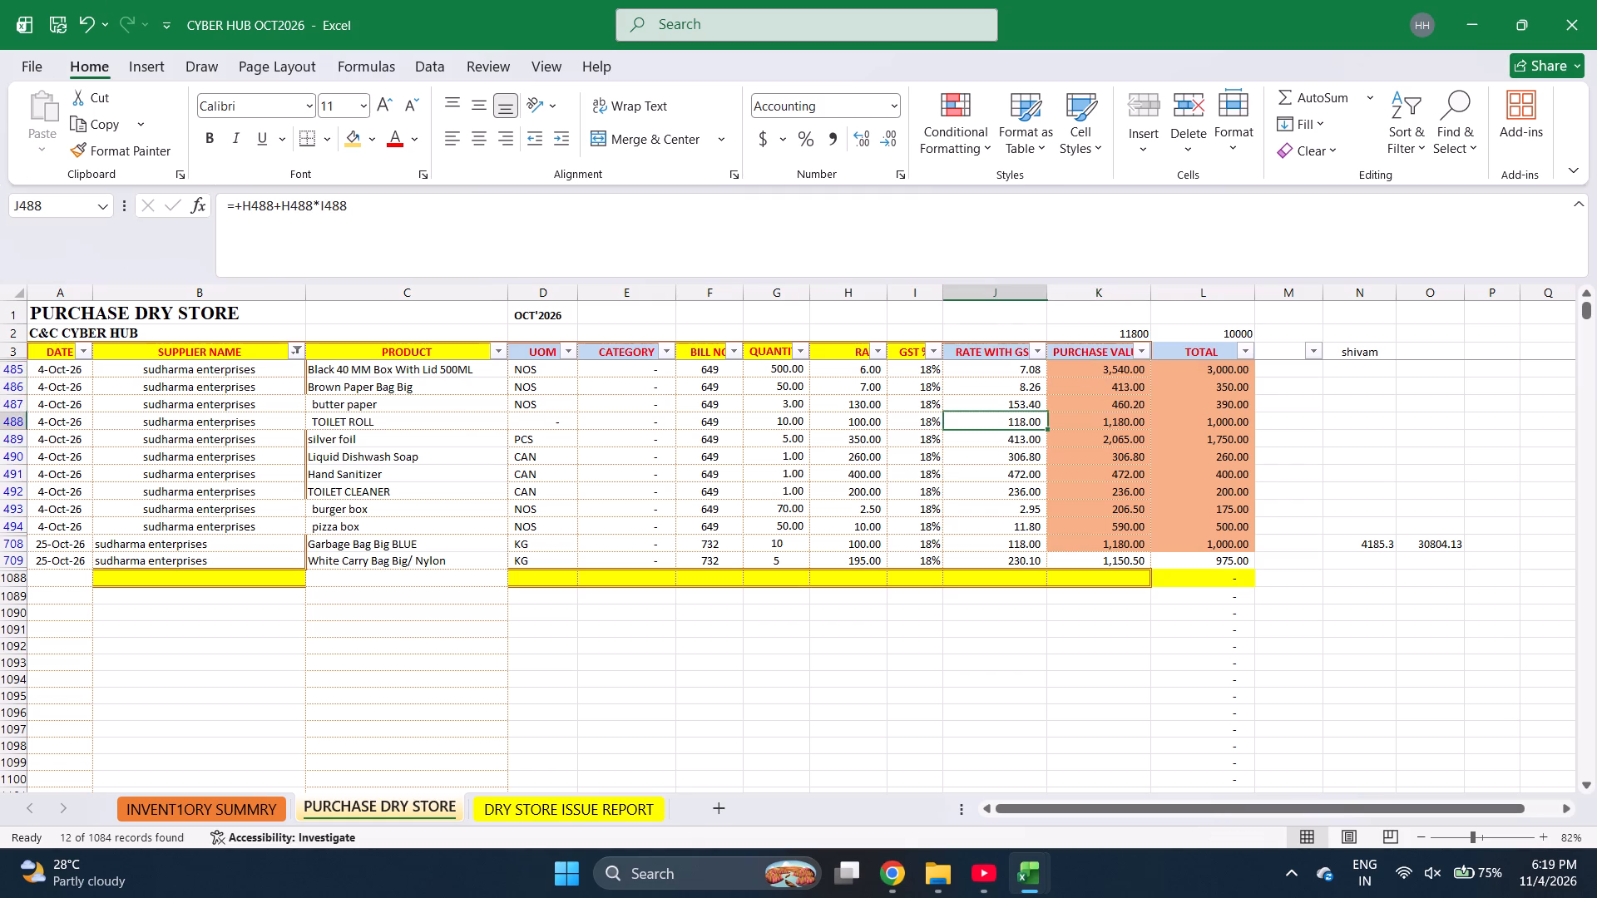
Reset the supplier name filter to show all suppliers.
{"action": "left_click", "coordinate": [84, 347]}
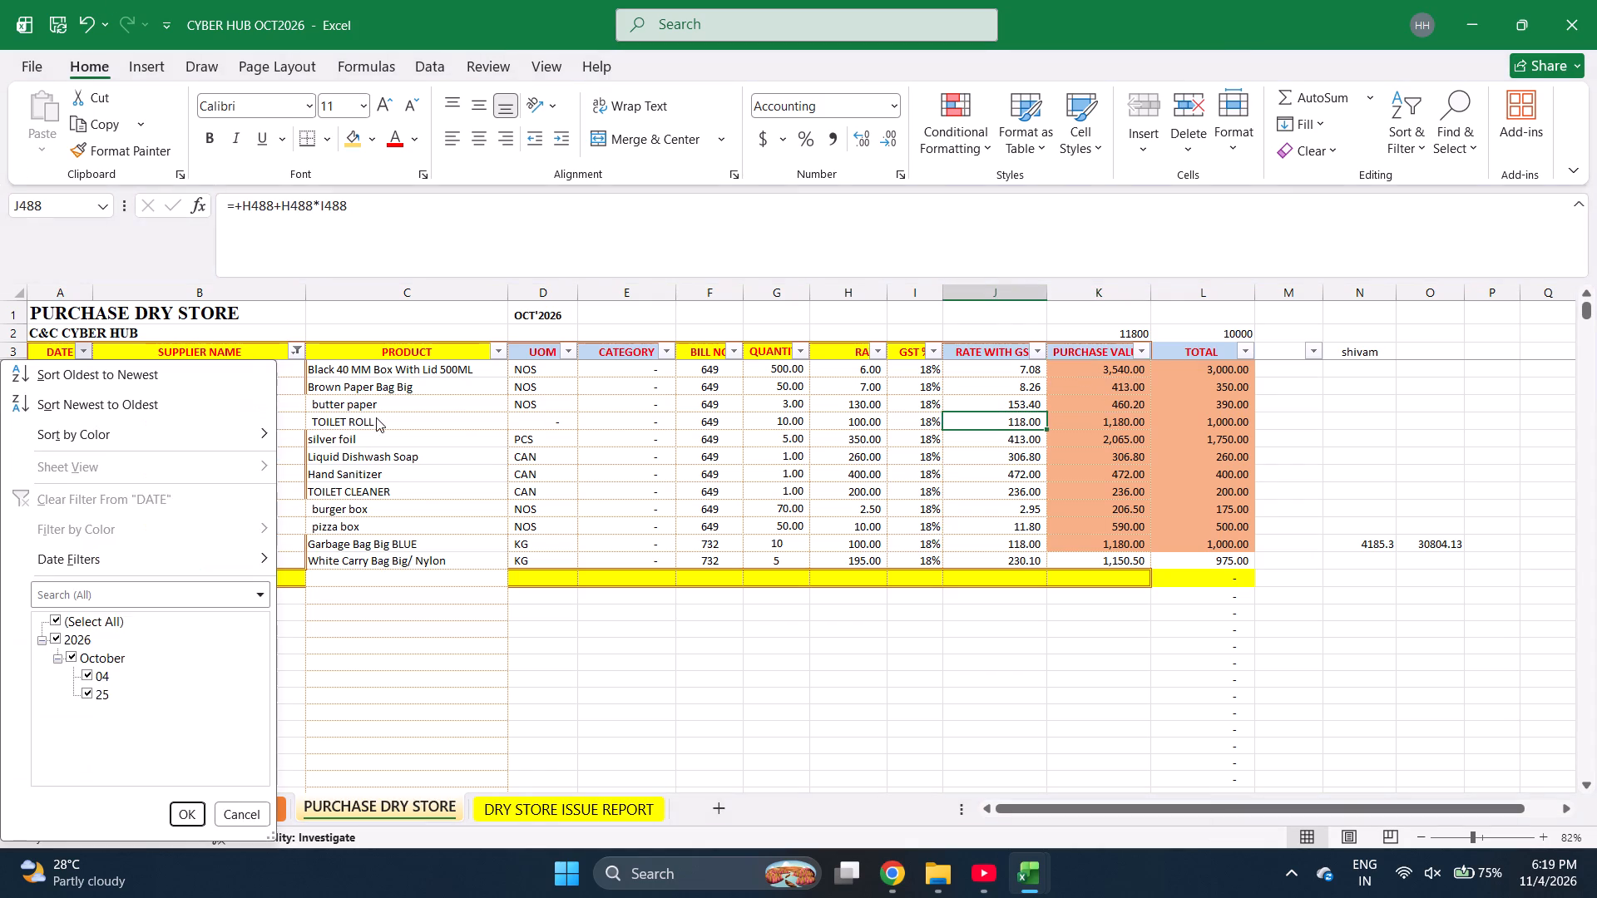
{"action": "left_click_drag", "start_coordinate": [376, 417], "coordinate": [297, 350]}
{"action": "left_click", "coordinate": [297, 350]}
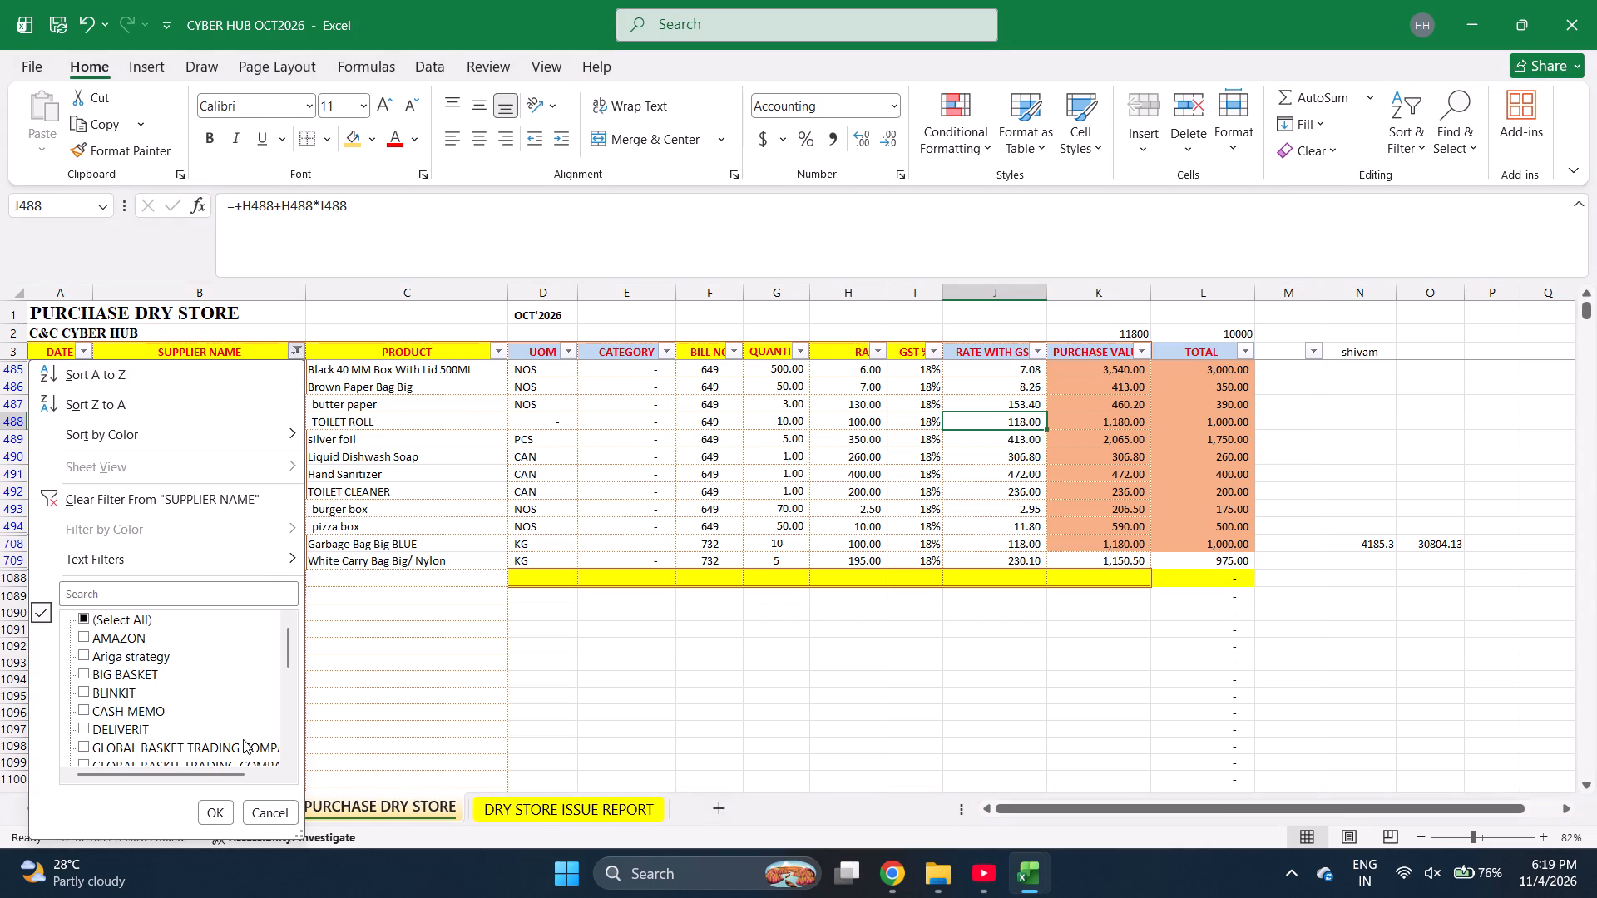
{"action": "left_click", "coordinate": [109, 617]}
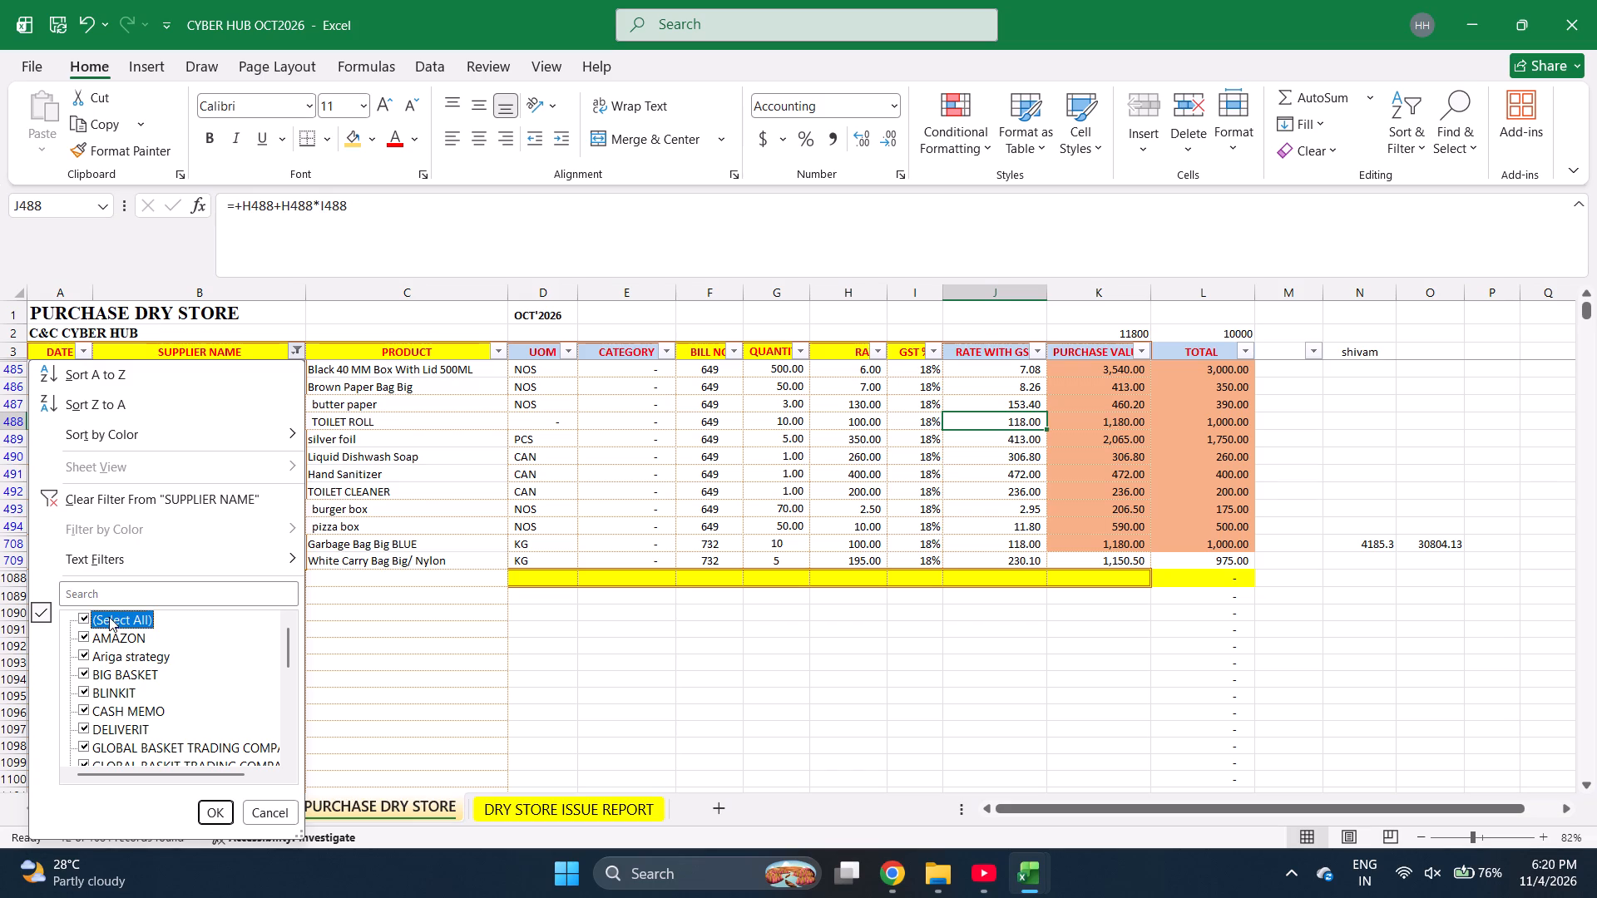
{"action": "left_click", "coordinate": [209, 804]}
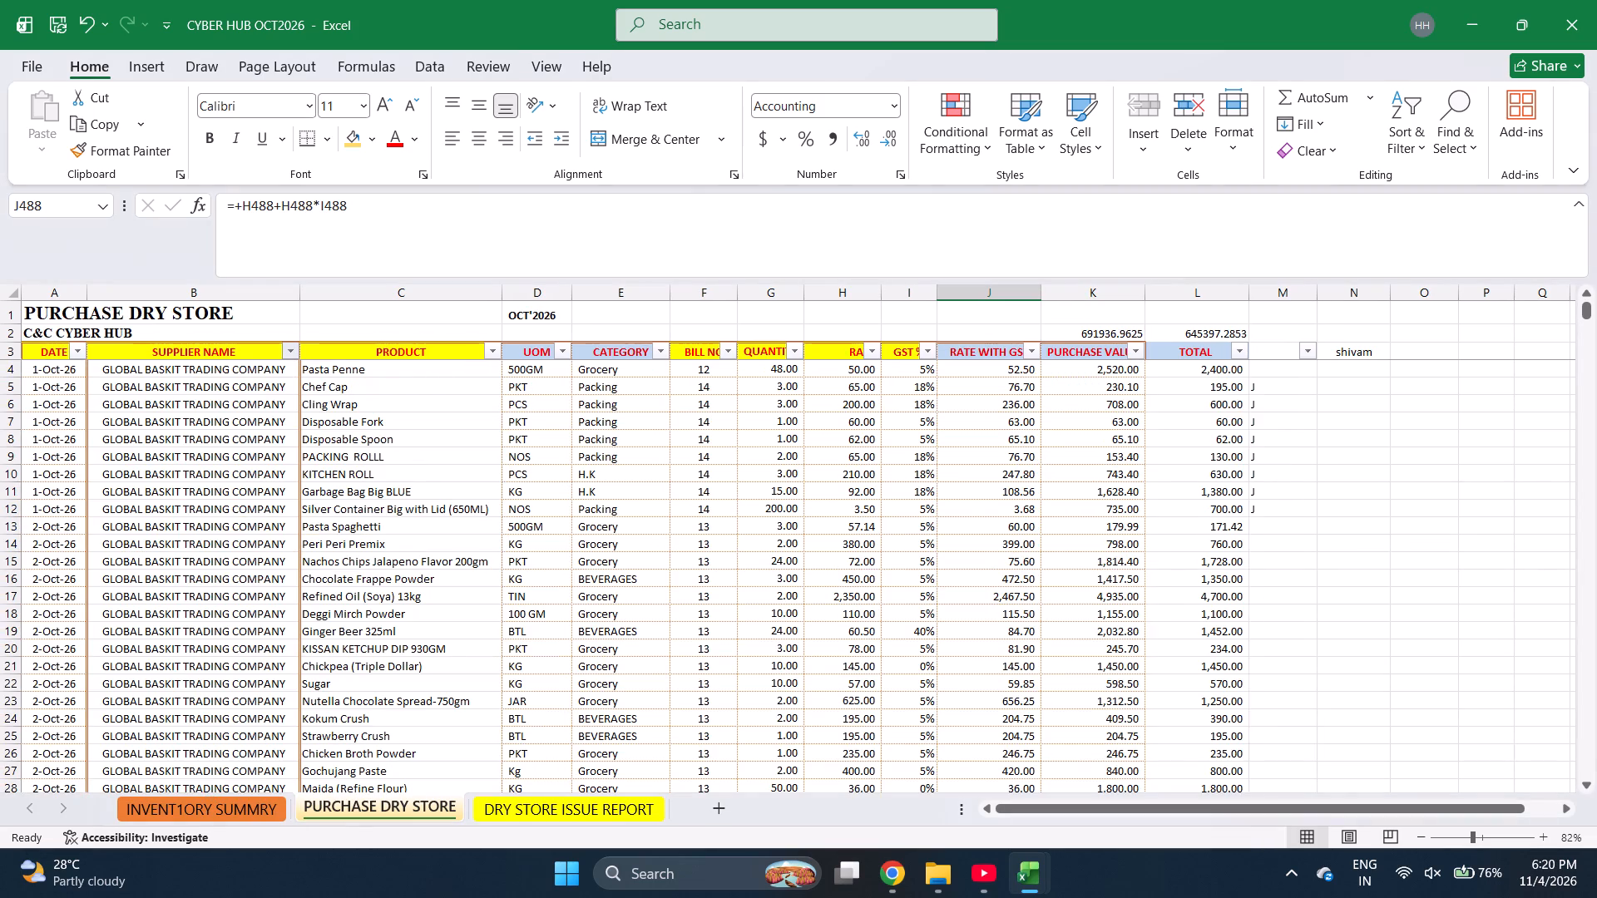
Filter the dates to 31 October 2026 only and review that day's purchases across all suppliers.
{"action": "left_click", "coordinate": [43, 345]}
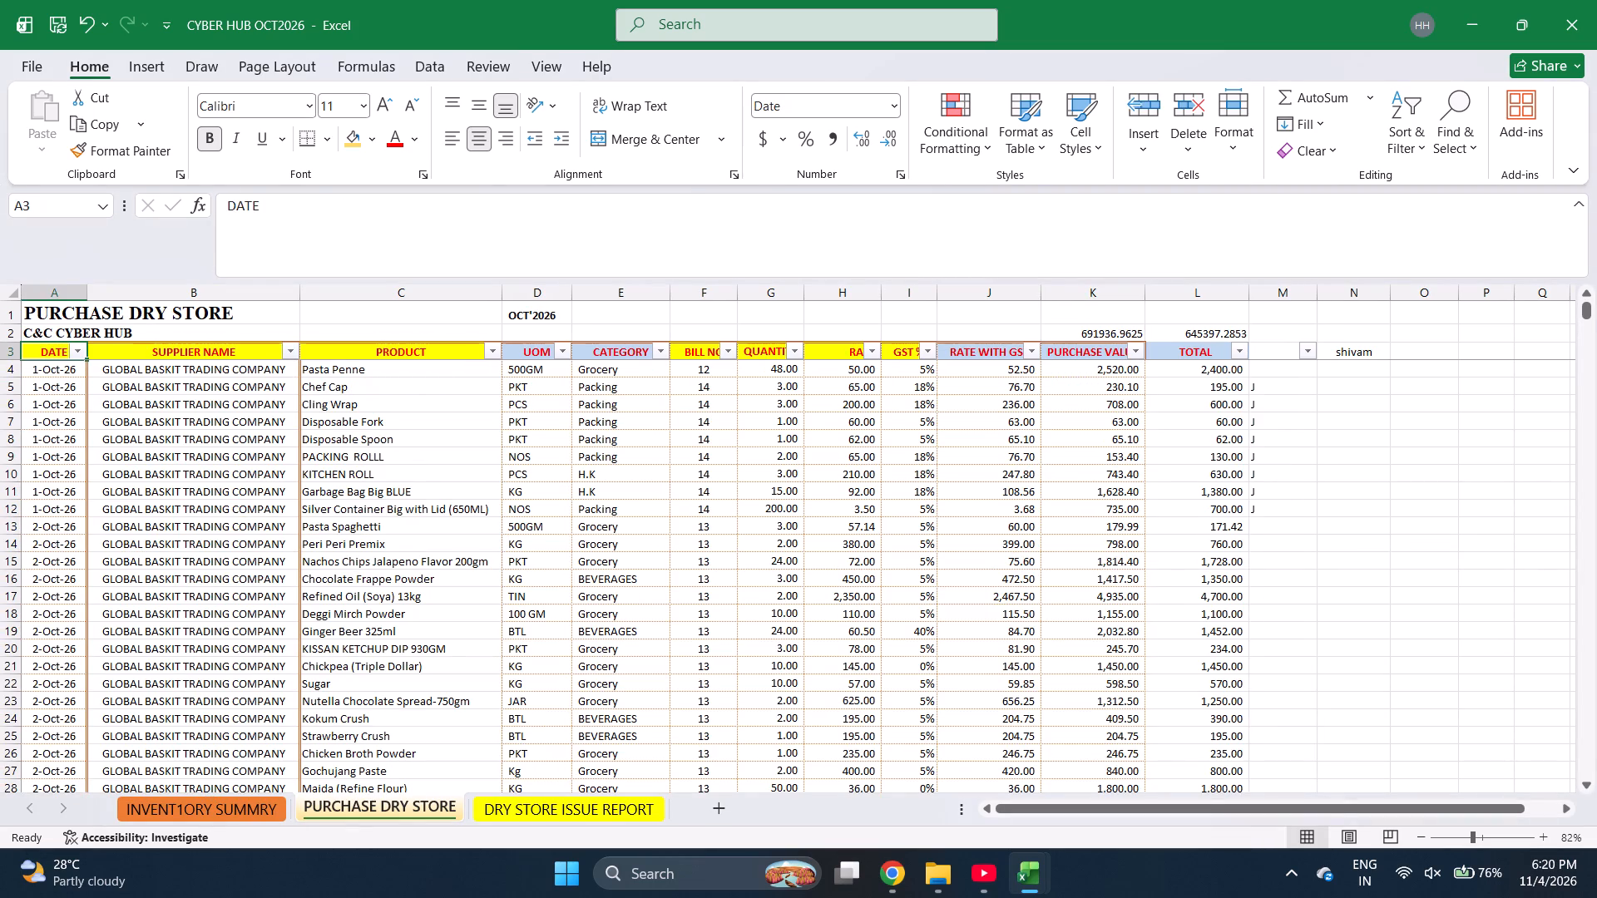
{"action": "left_click", "coordinate": [81, 349]}
{"action": "scroll", "coordinate": [96, 683], "scroll_direction": "down", "scroll_amount": 2}
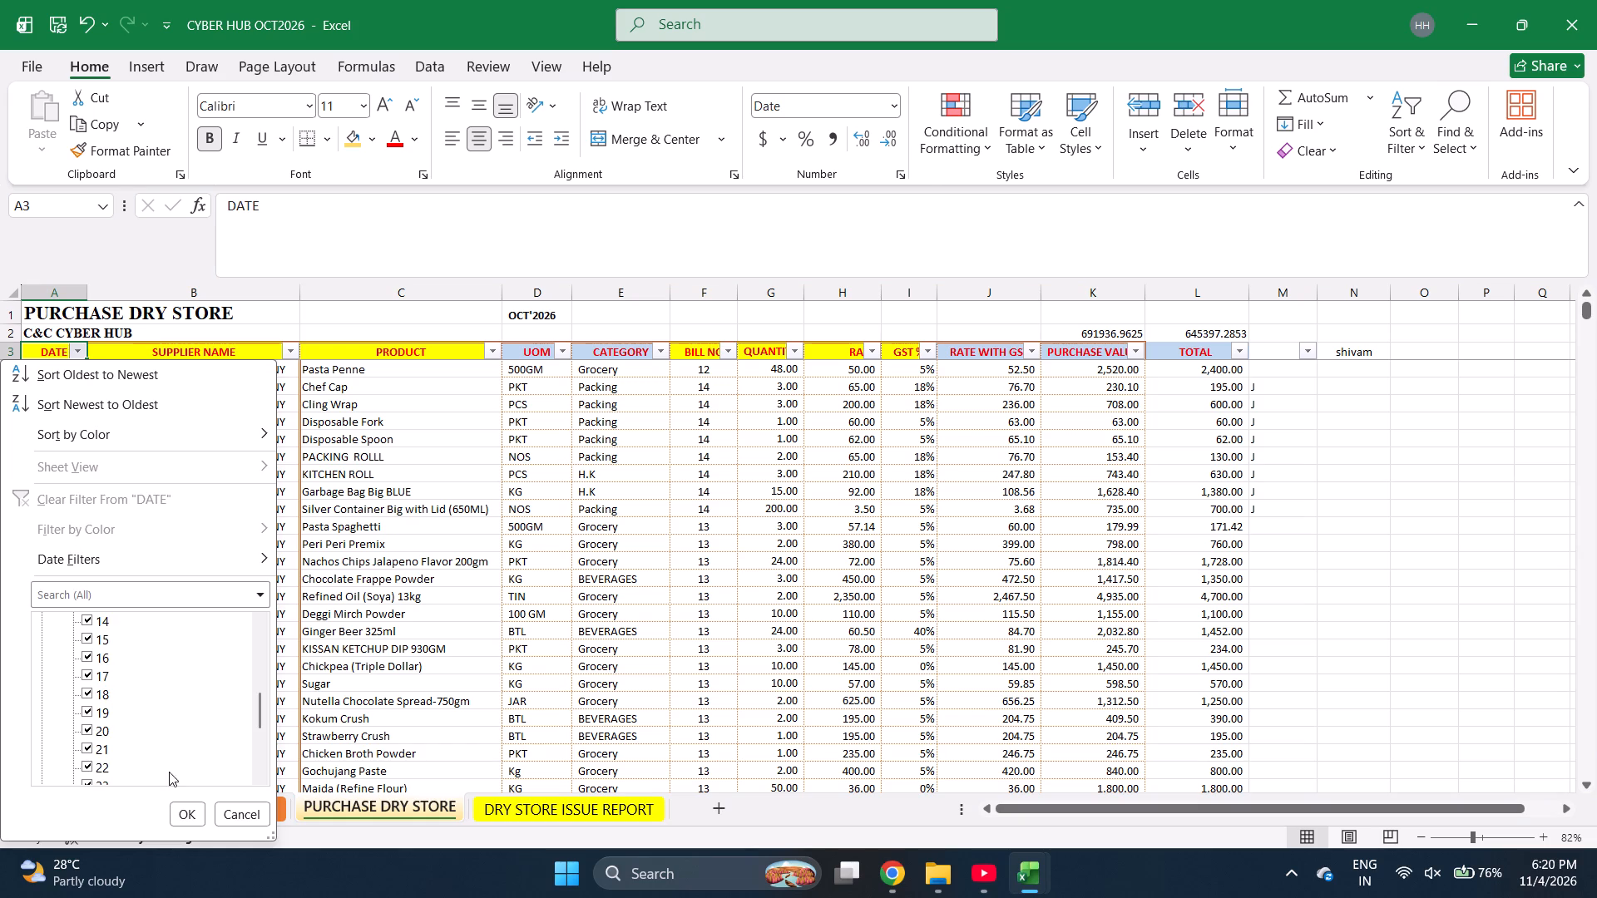
{"action": "scroll", "coordinate": [91, 669], "scroll_direction": "up", "scroll_amount": 4}
{"action": "left_click", "coordinate": [53, 615]}
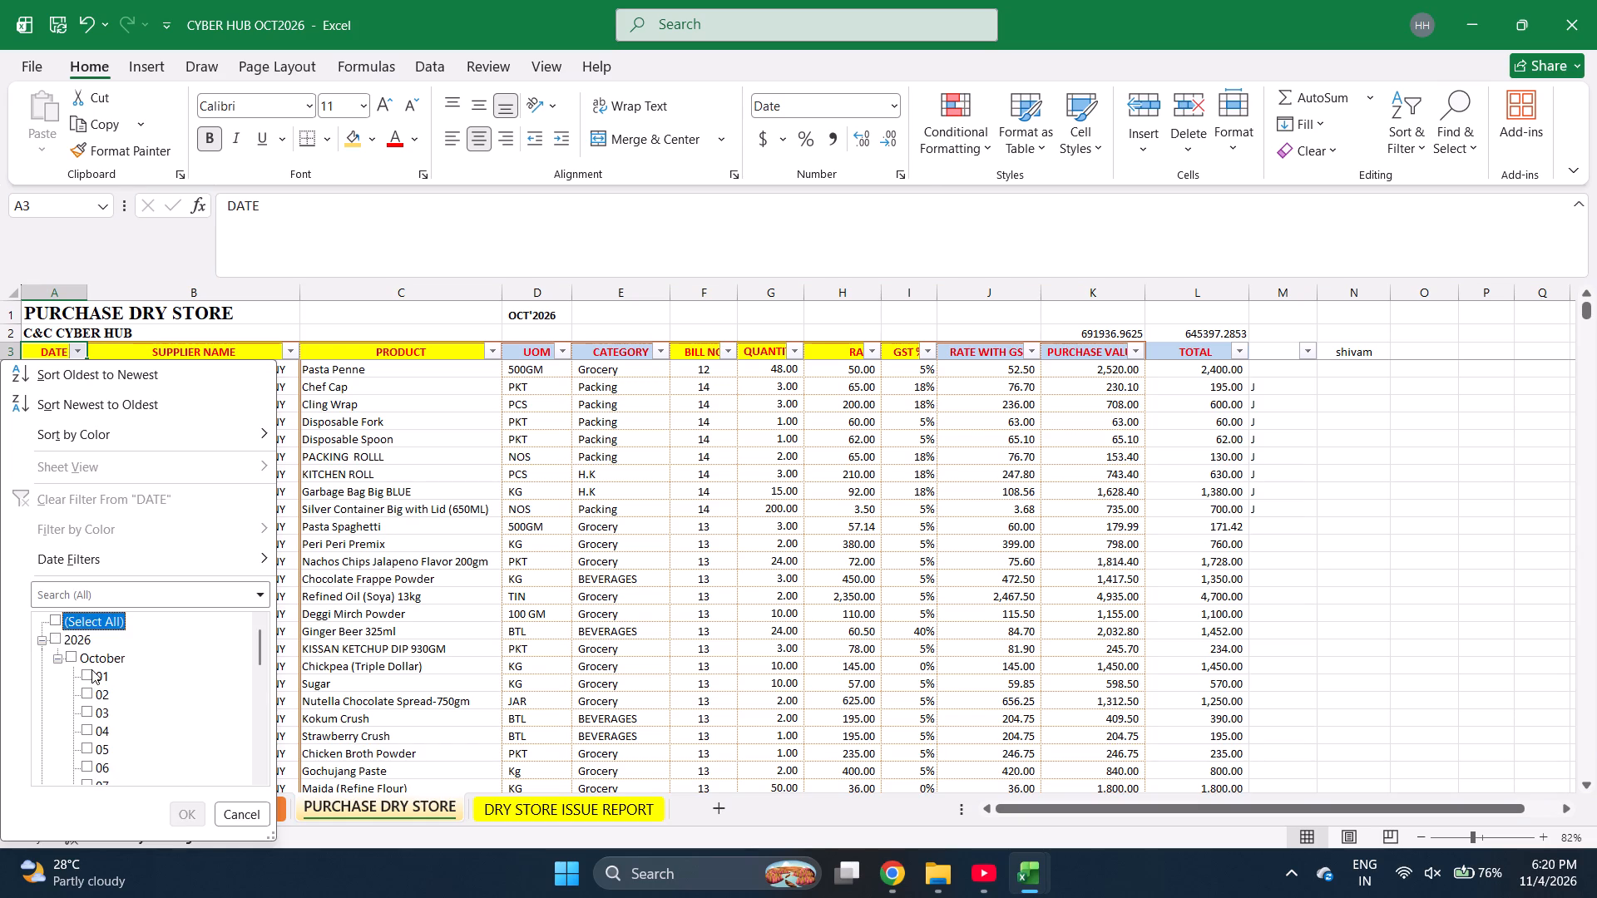
{"action": "scroll", "coordinate": [91, 669], "scroll_direction": "down", "scroll_amount": 3}
{"action": "left_click", "coordinate": [97, 744]}
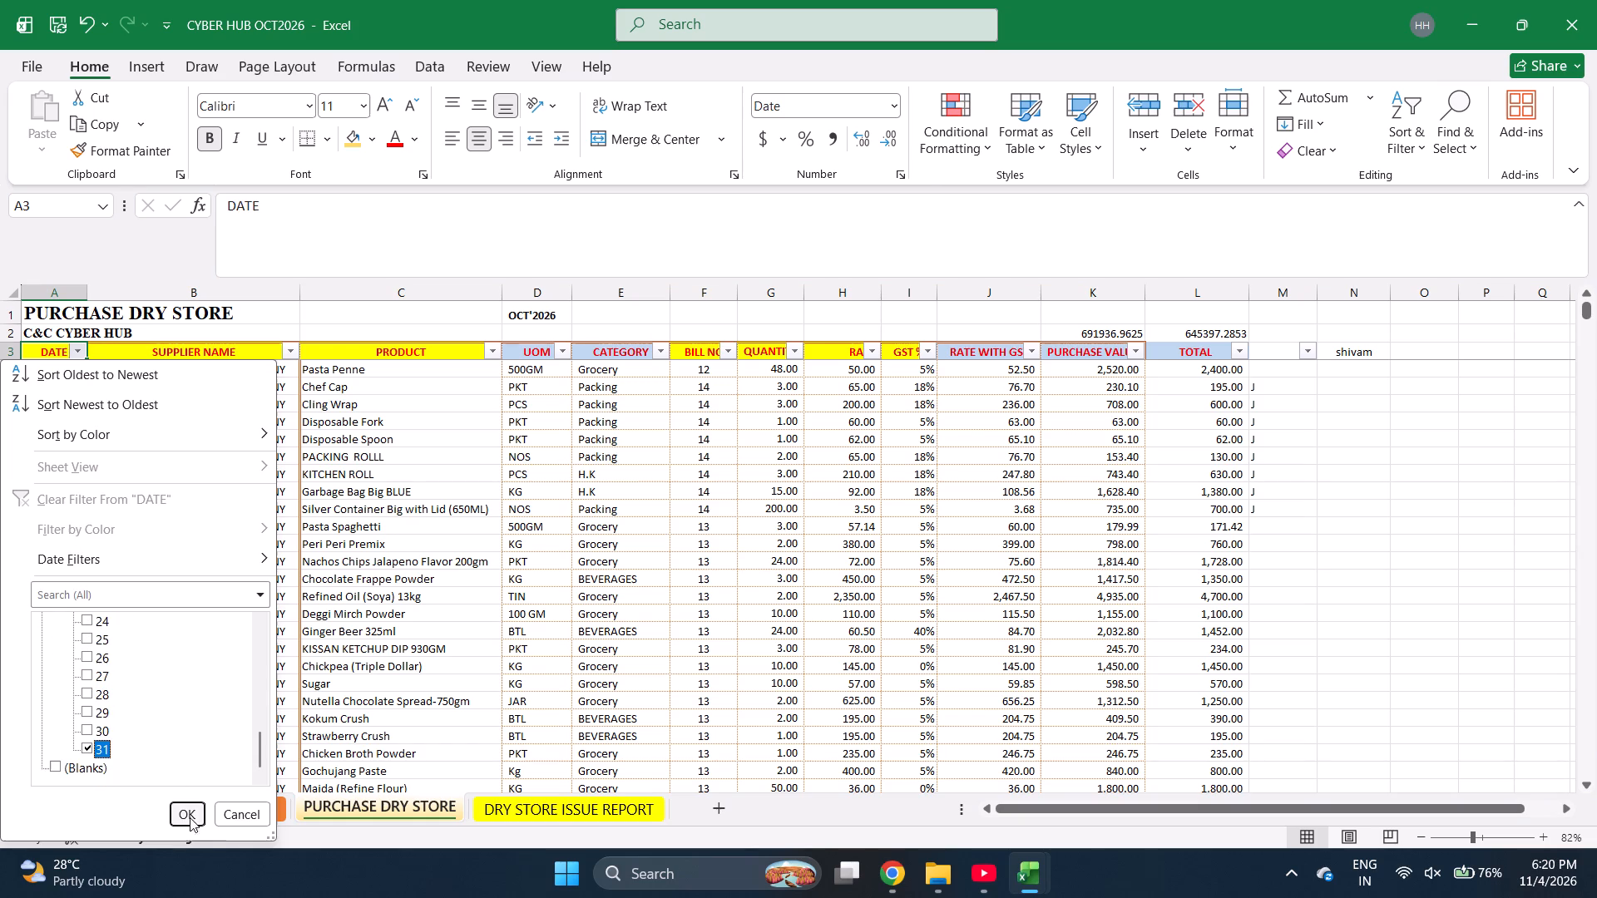
{"action": "left_click", "coordinate": [189, 821]}
{"action": "scroll", "coordinate": [385, 624], "scroll_direction": "up", "scroll_amount": 1}
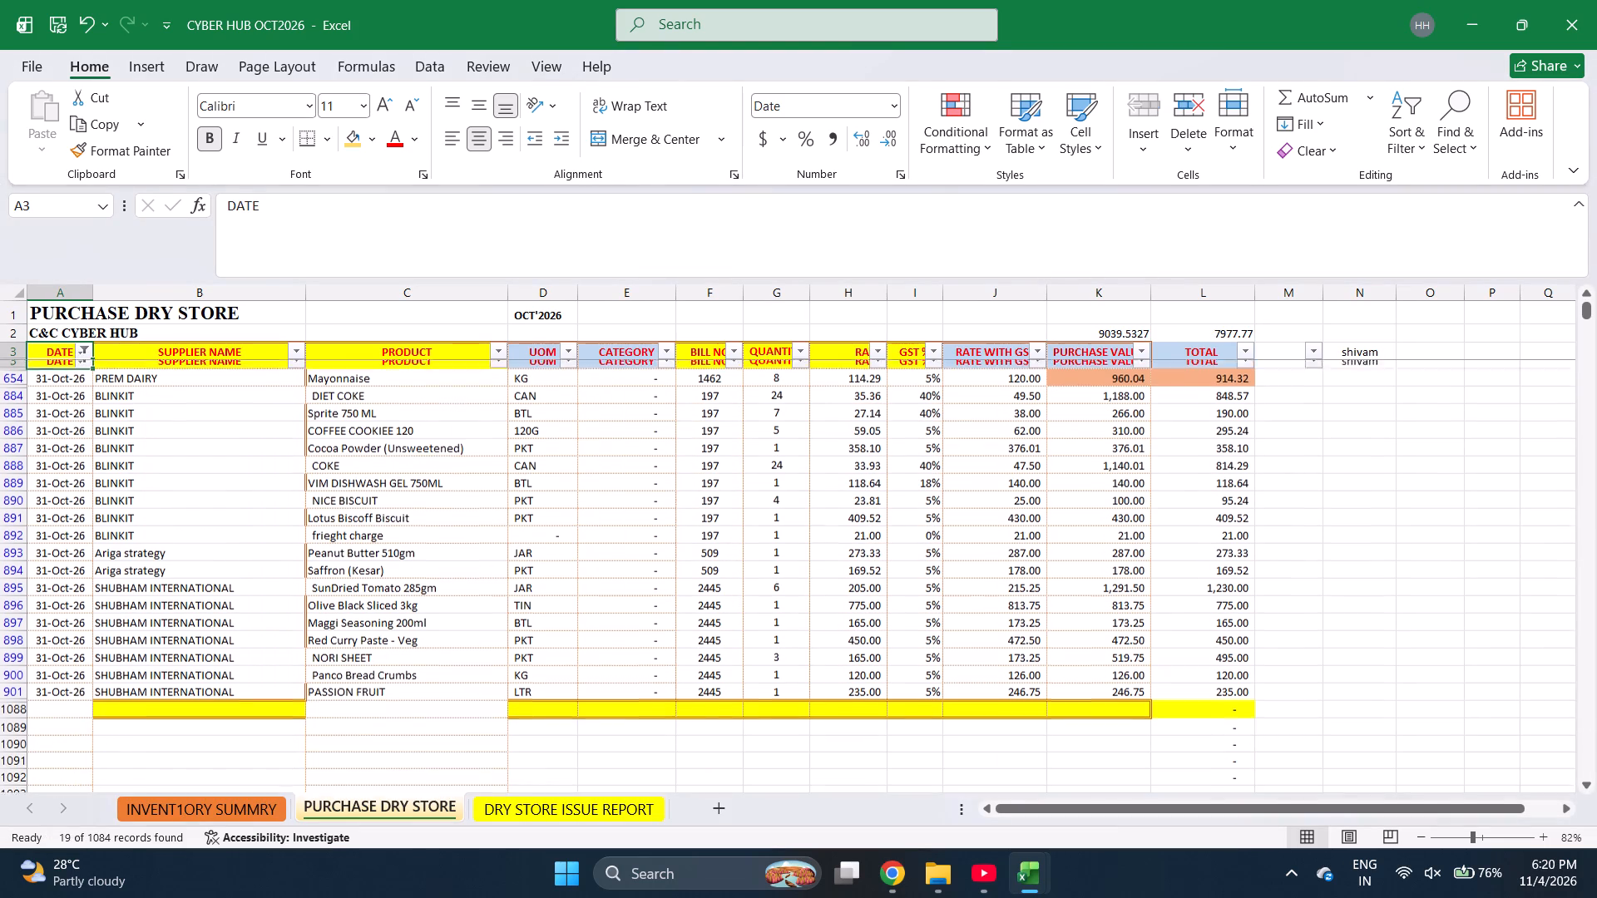
{"action": "scroll", "coordinate": [385, 624], "scroll_direction": "up", "scroll_amount": 1}
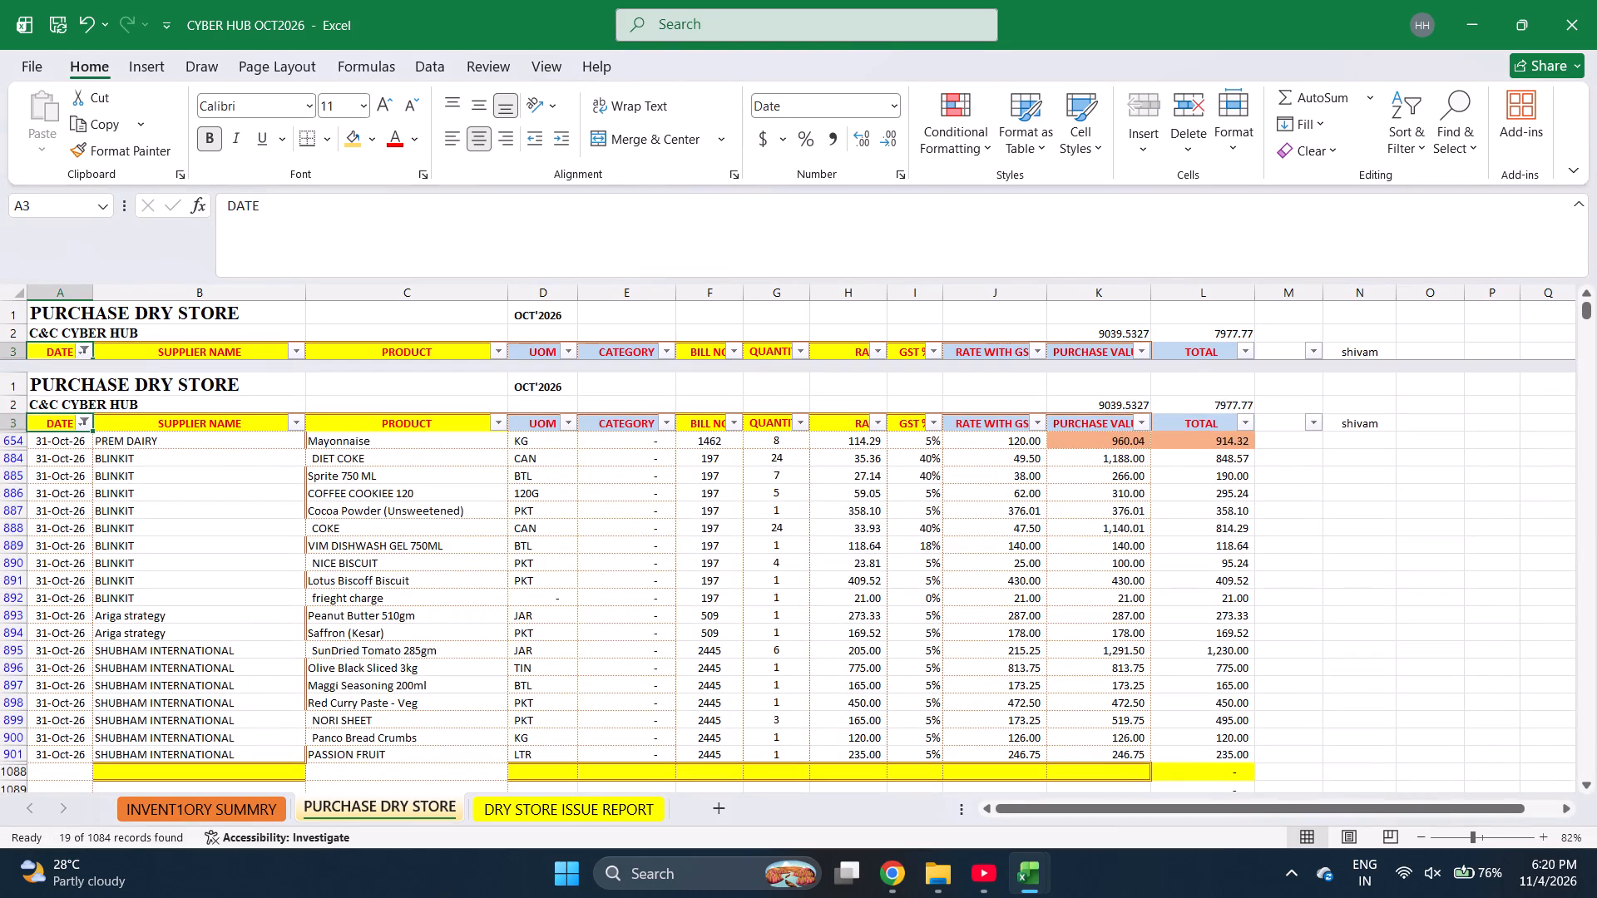
{"action": "scroll", "coordinate": [385, 624], "scroll_direction": "up", "scroll_amount": 1}
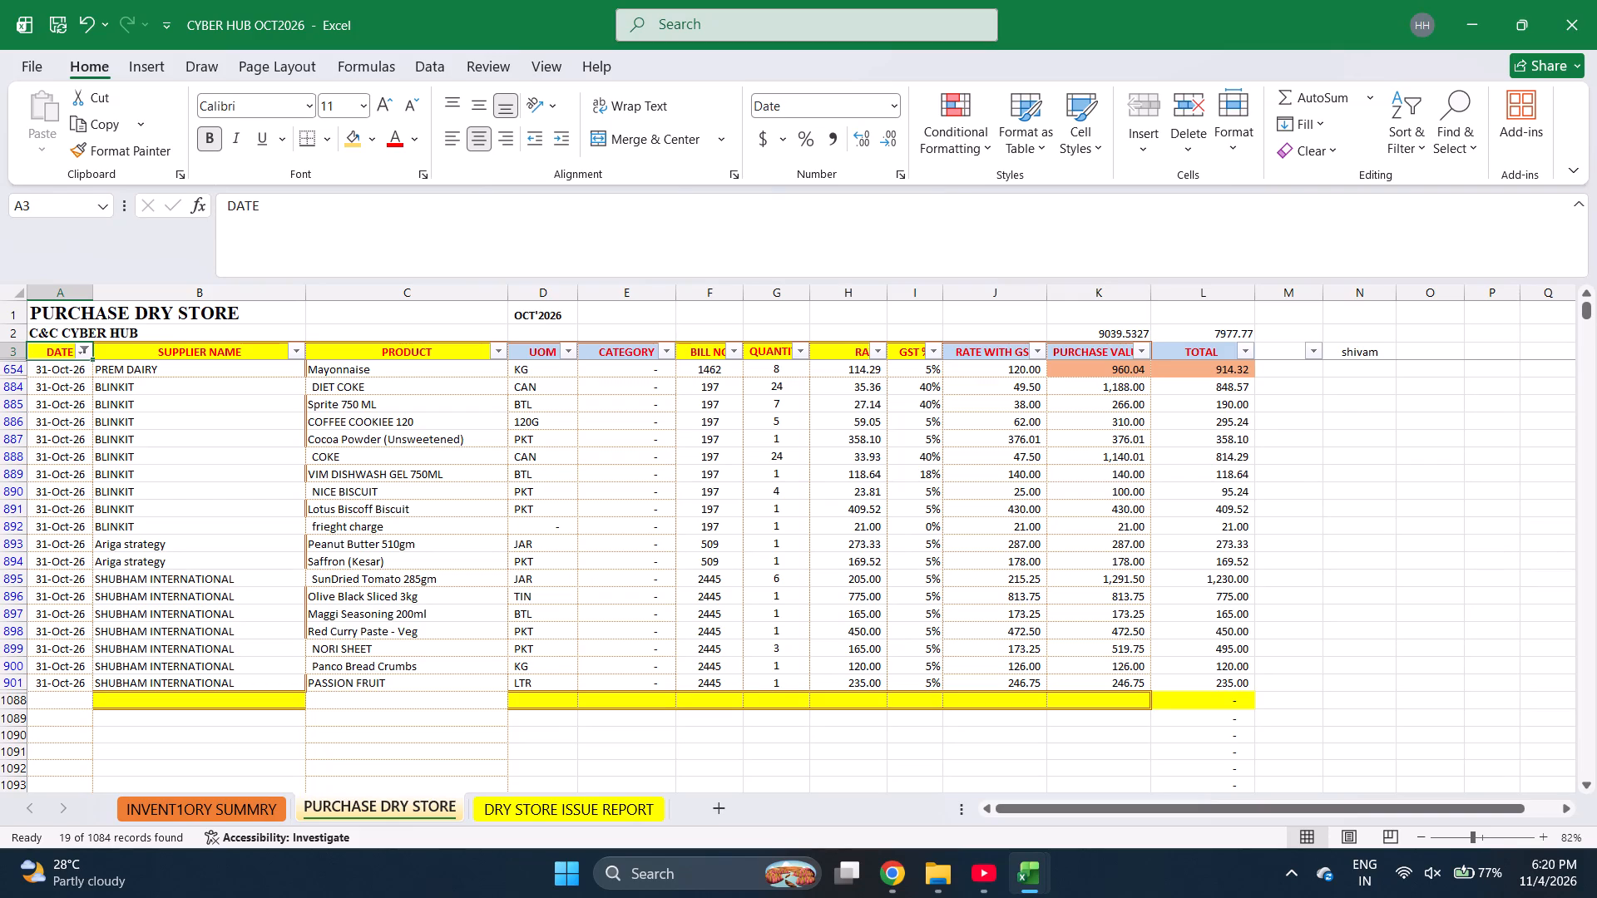
{"action": "left_click", "coordinate": [450, 715]}
{"action": "scroll", "coordinate": [450, 715], "scroll_direction": "right", "scroll_amount": 1}
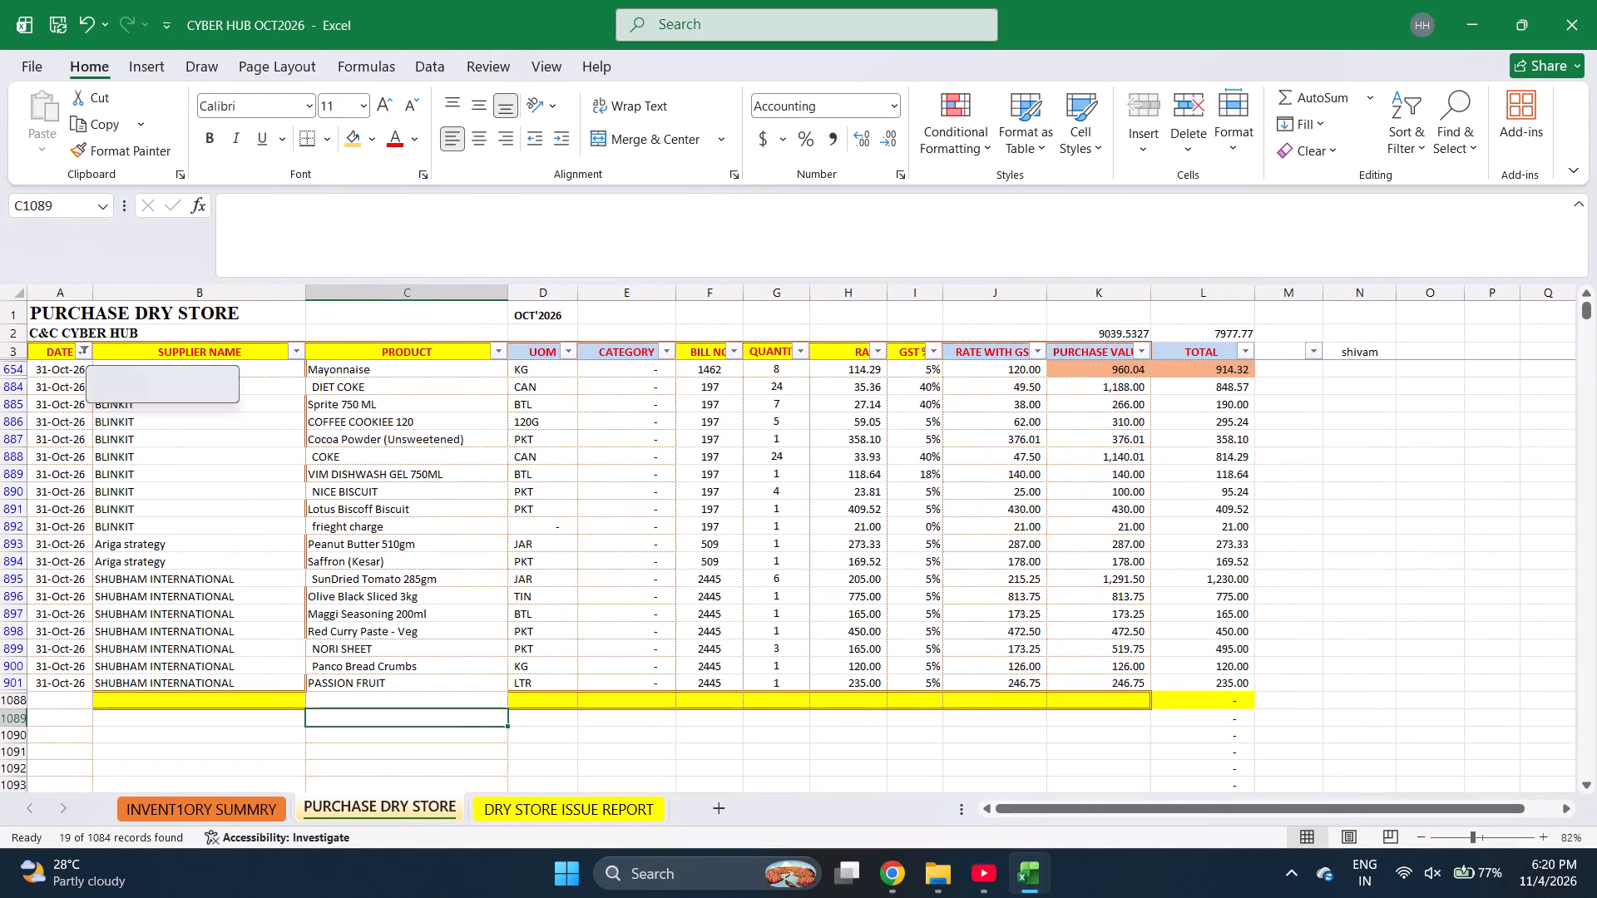
Reselect all 2026 dates in the date filter.
{"action": "left_click", "coordinate": [84, 349]}
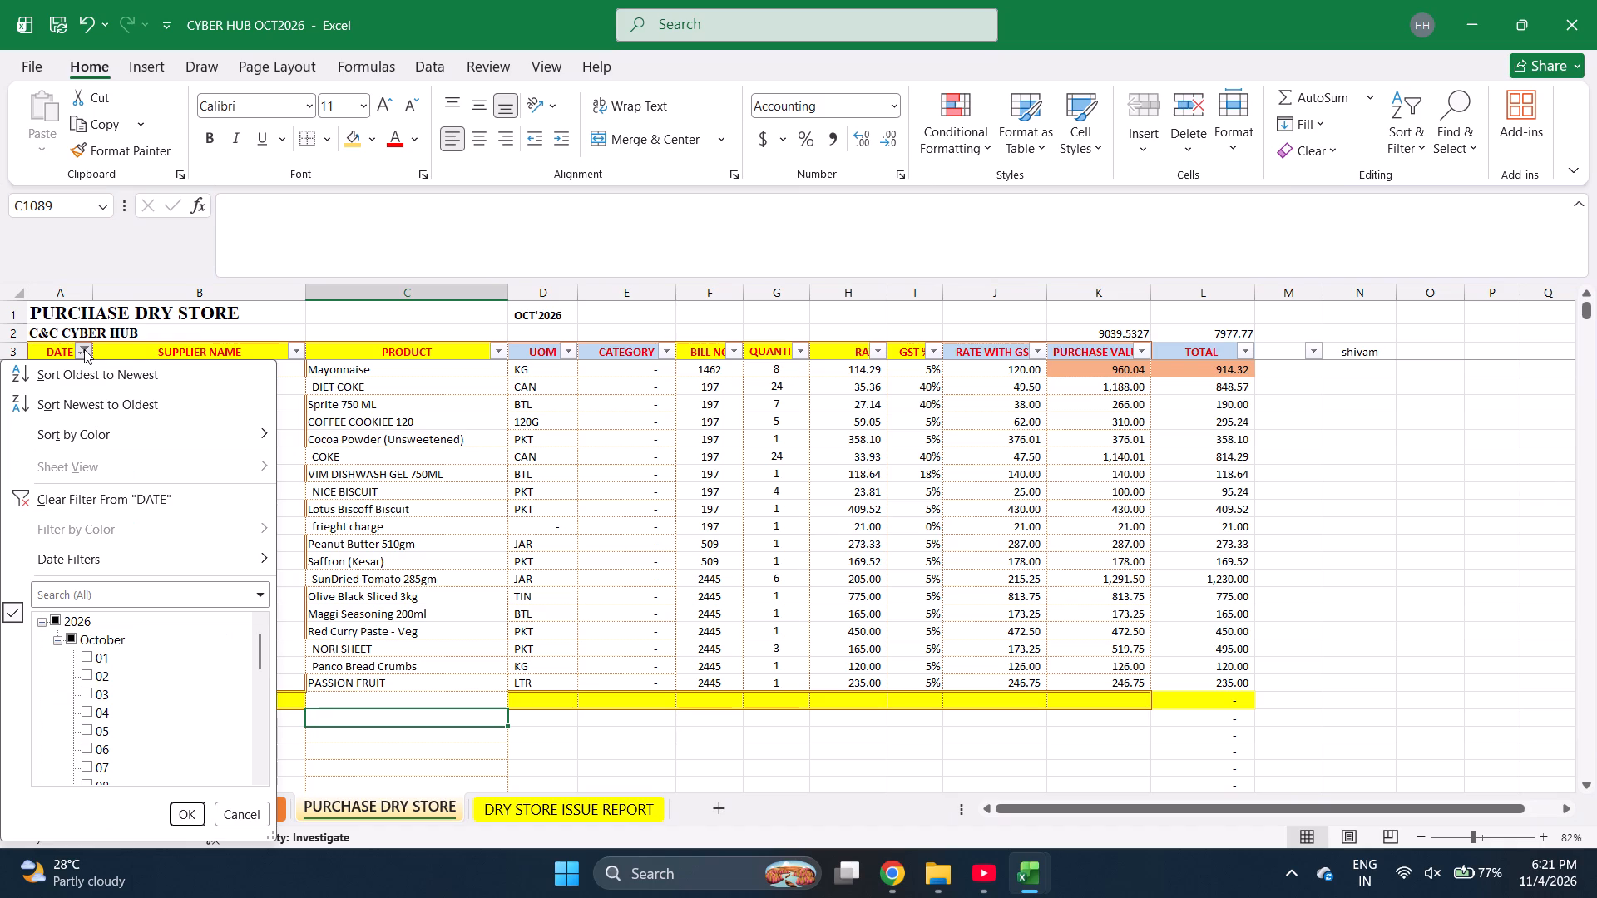
{"action": "left_click", "coordinate": [66, 613]}
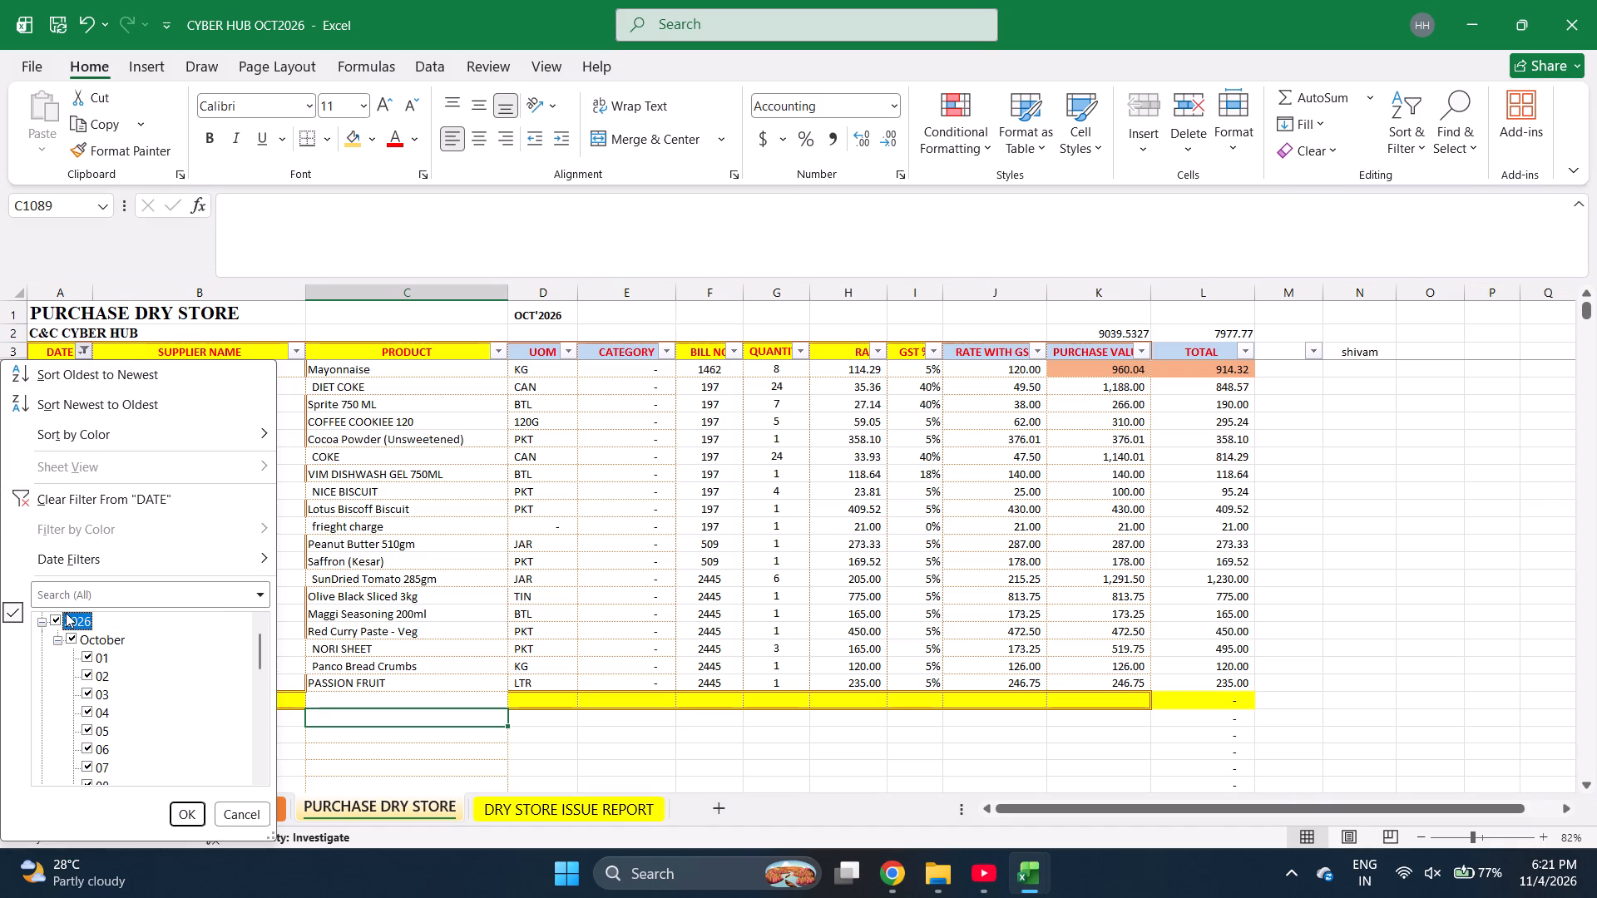
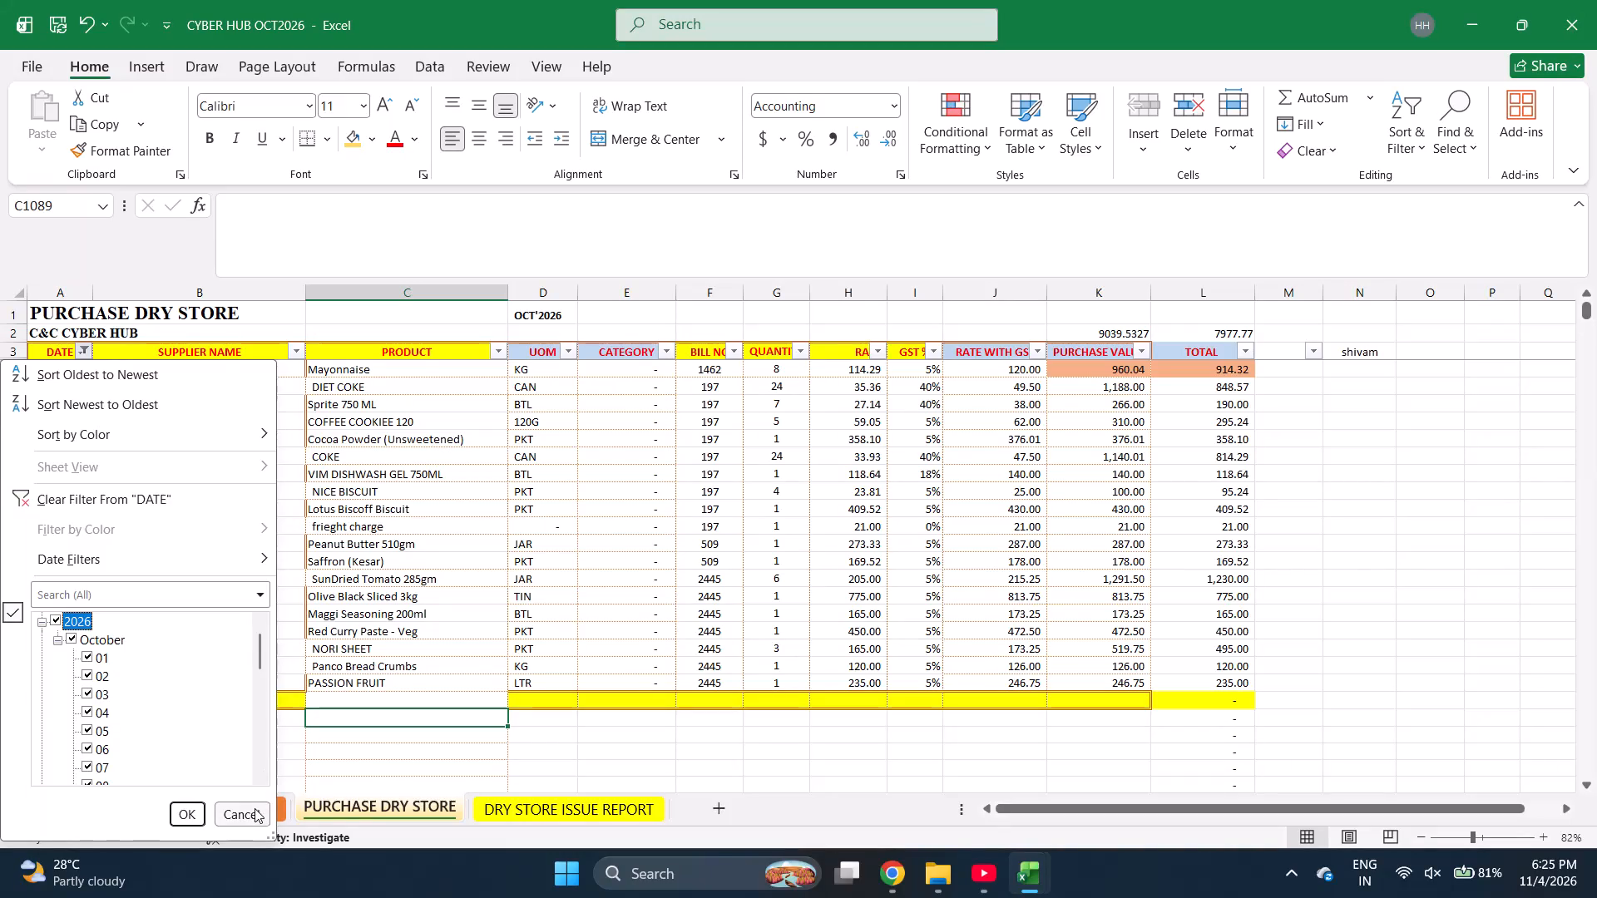
Widen the date filter from 31 October to all October 2026 dates in the purchase list.
{"action": "left_click", "coordinate": [254, 808]}
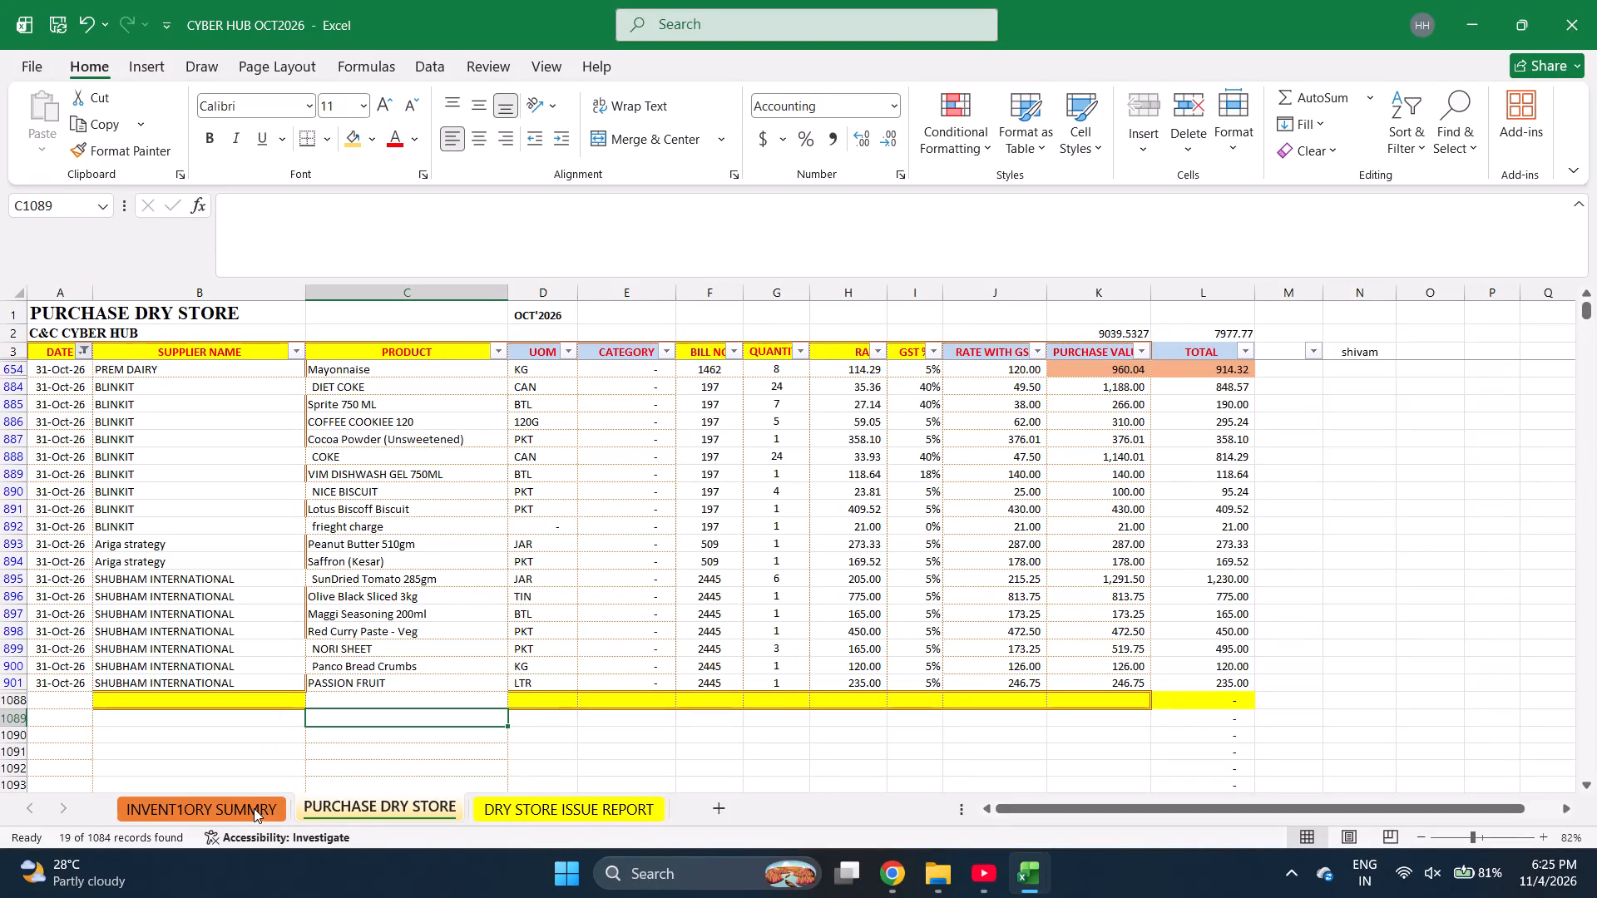
{"action": "left_click", "coordinate": [84, 347]}
{"action": "left_click", "coordinate": [82, 634]}
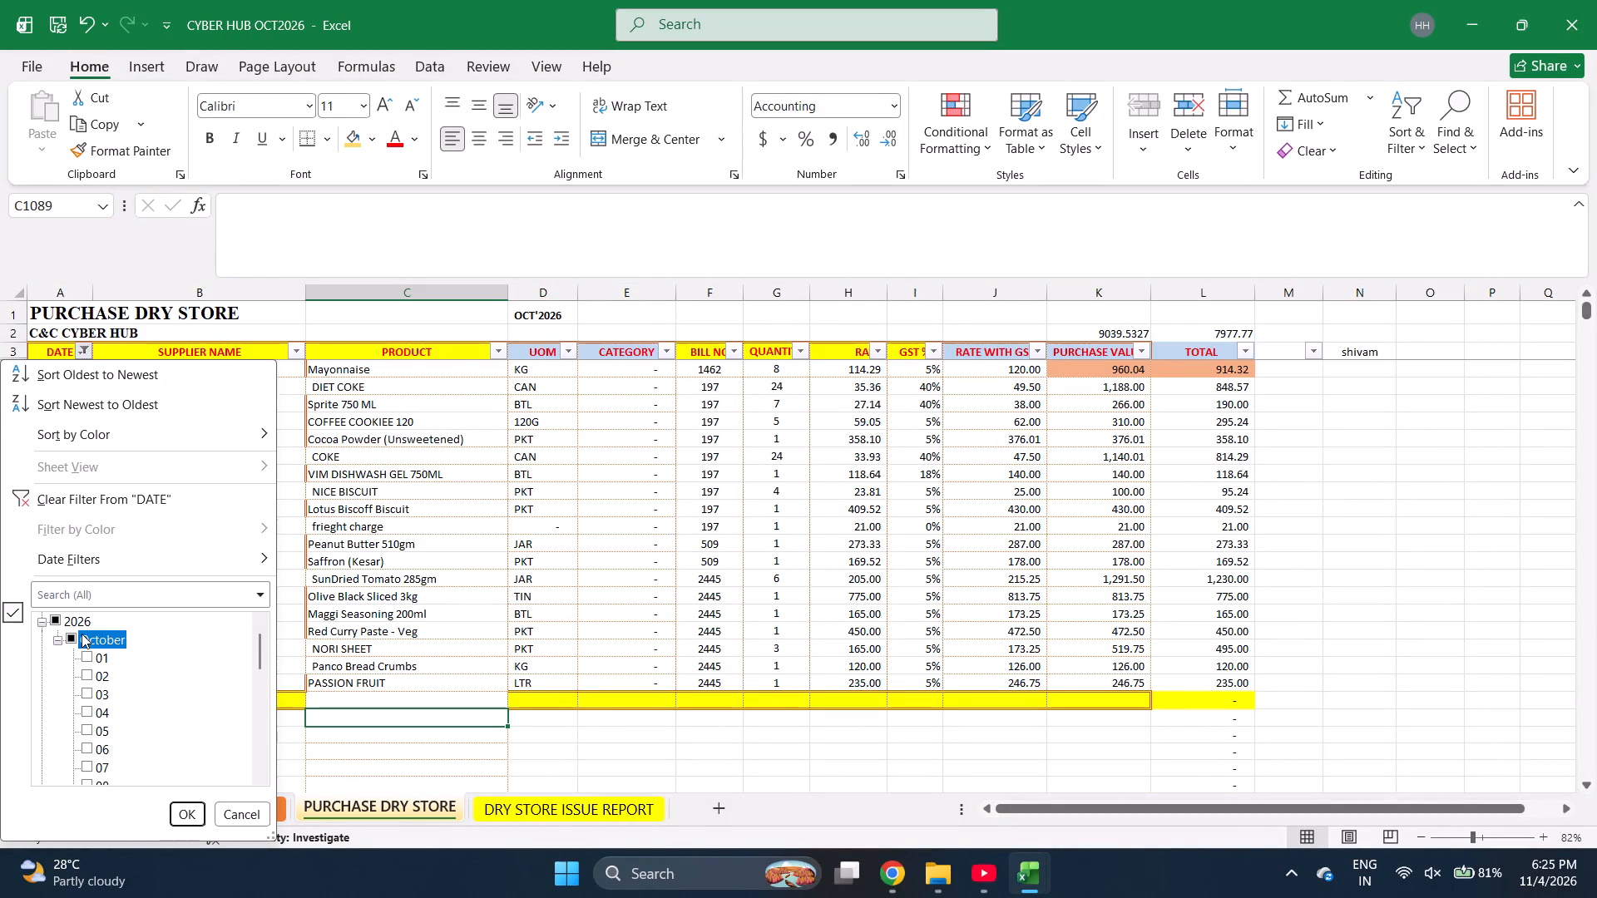
{"action": "left_click", "coordinate": [185, 807]}
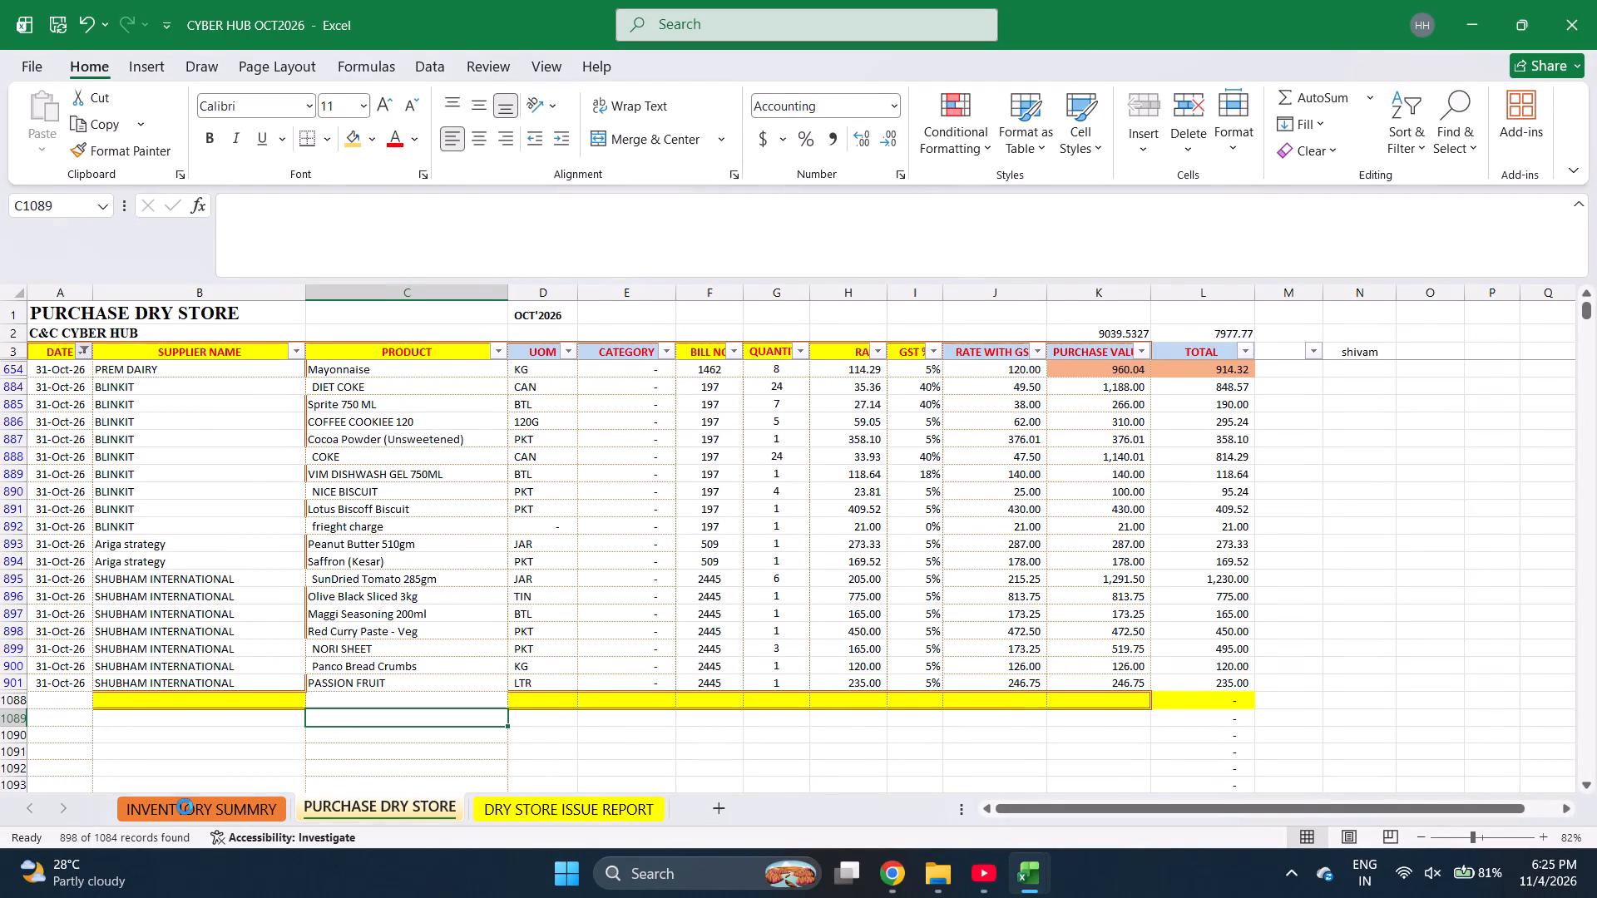
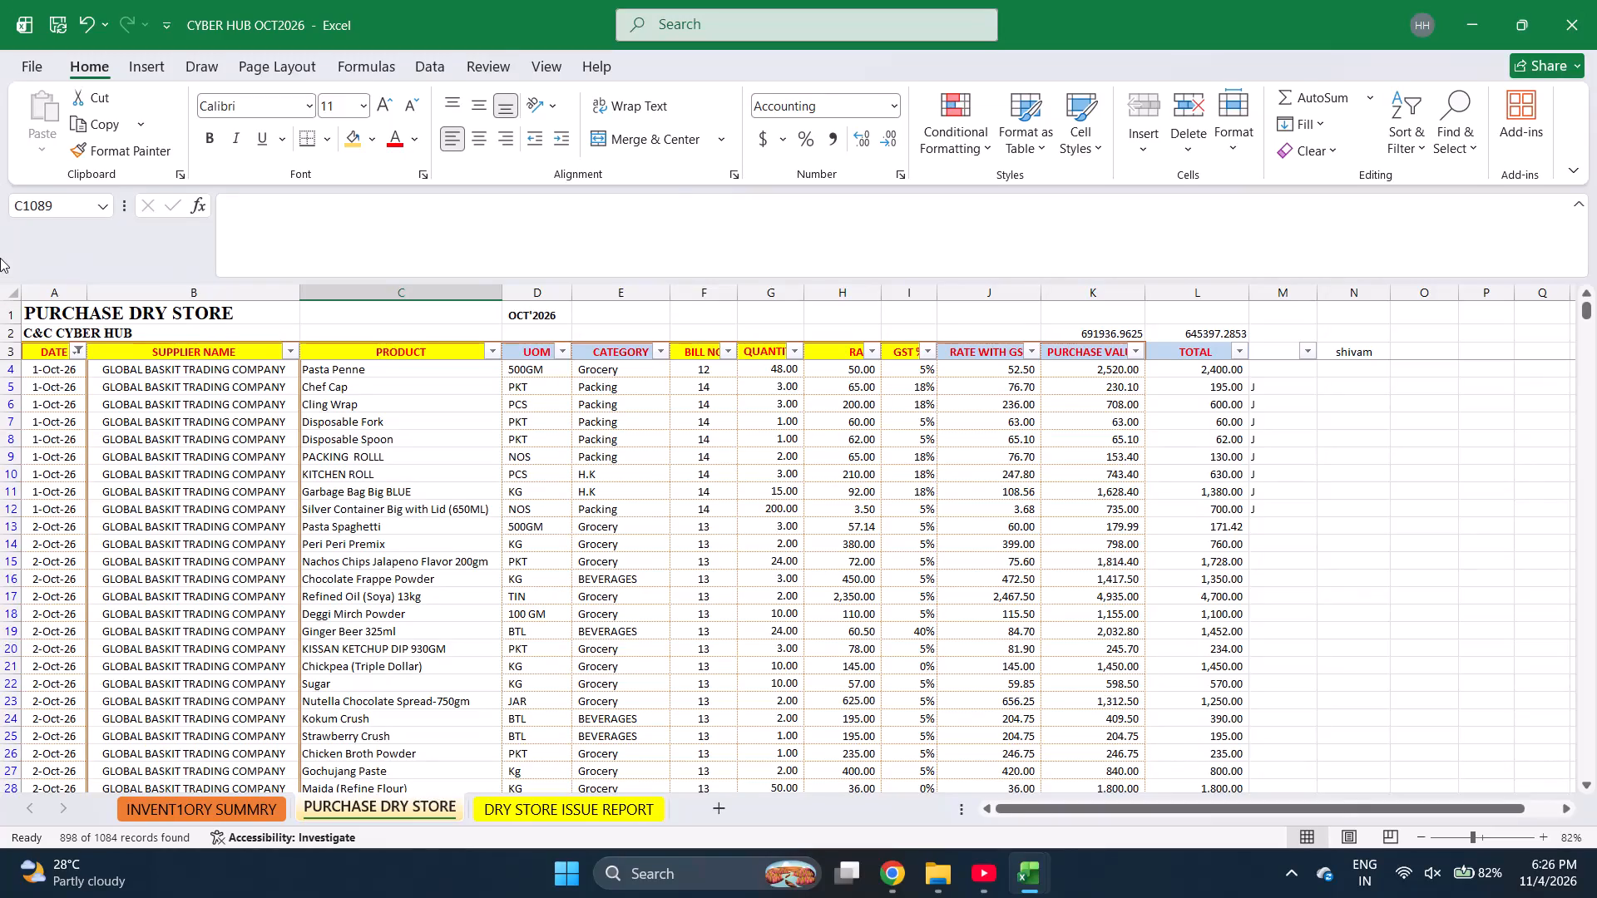
Search the supplier names in the SUPPLIER NAME filter for "del".
{"action": "left_click", "coordinate": [292, 353]}
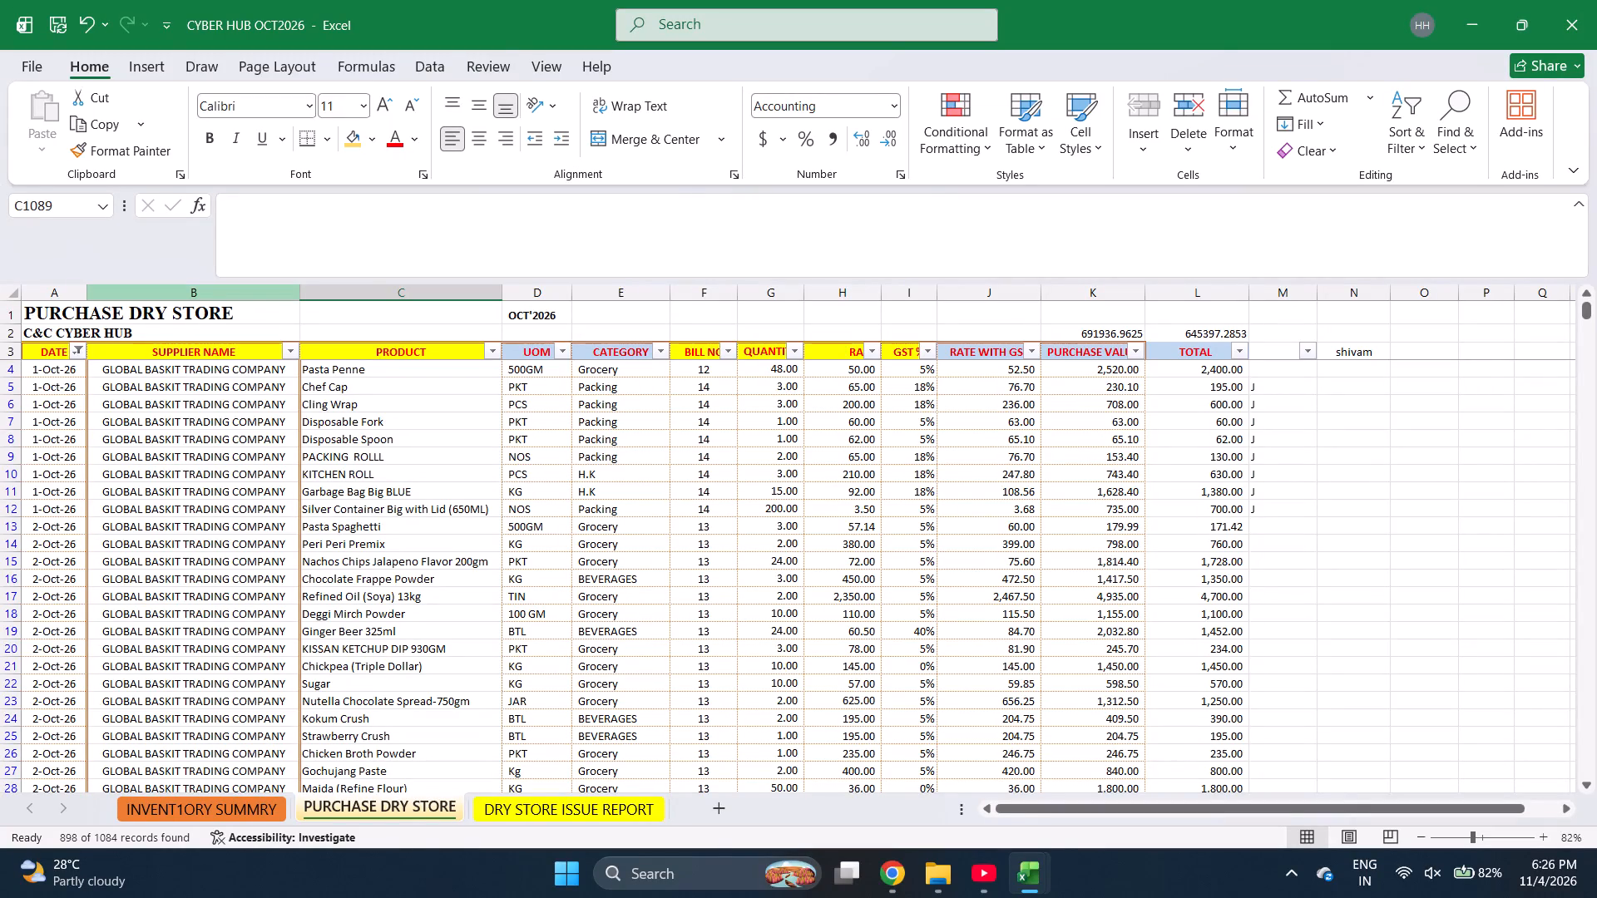
{"action": "key", "text": "e"}
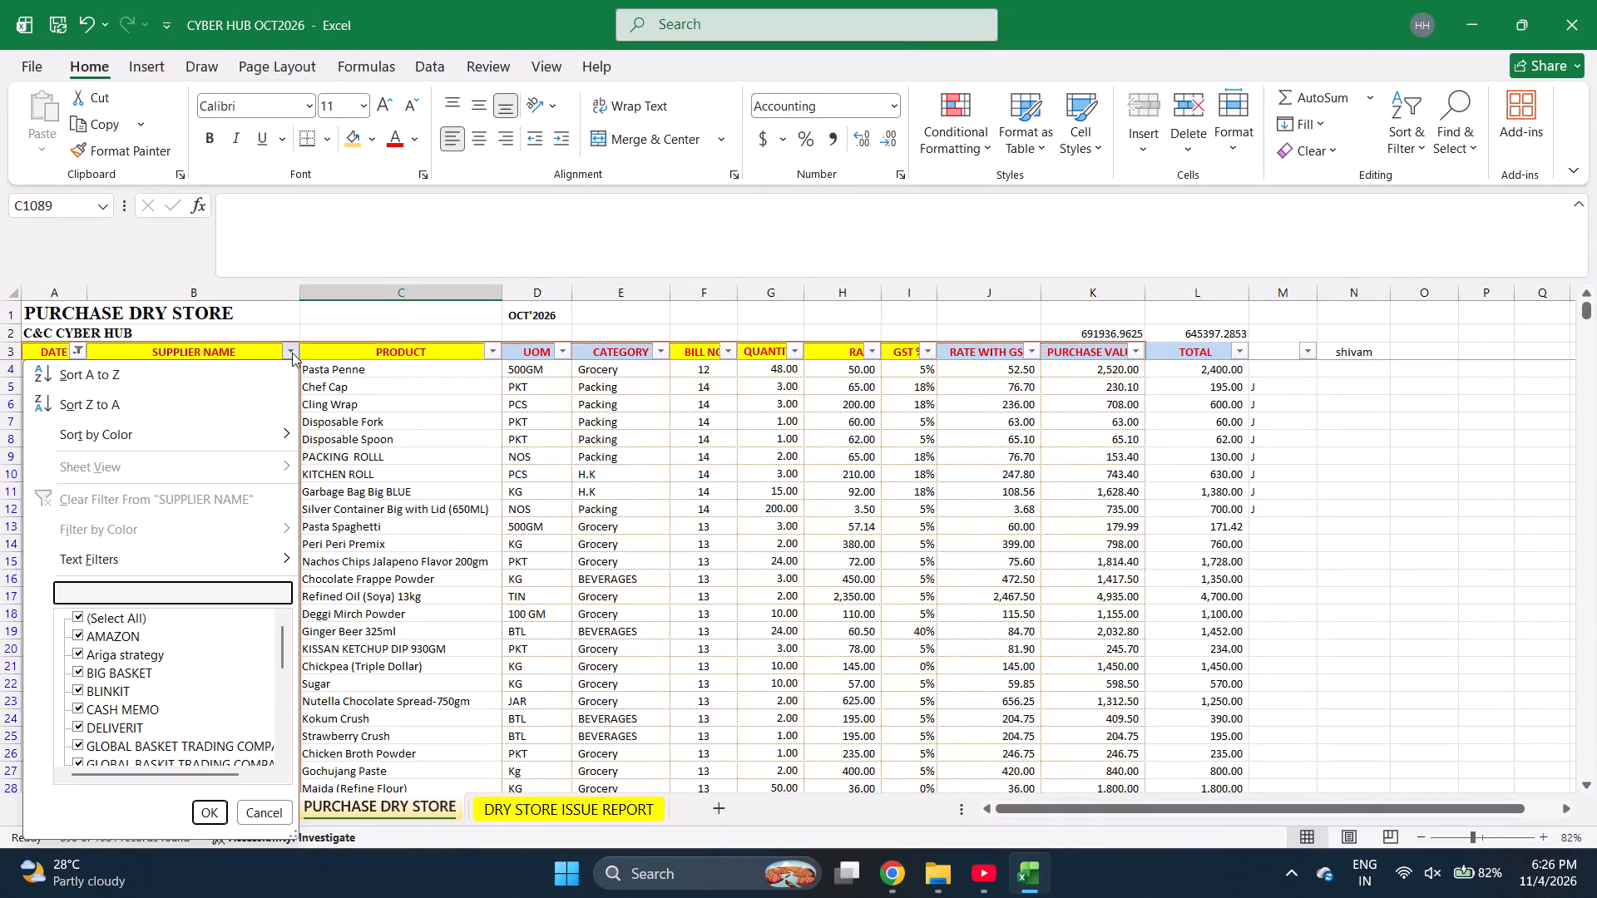
{"action": "key", "text": "s"}
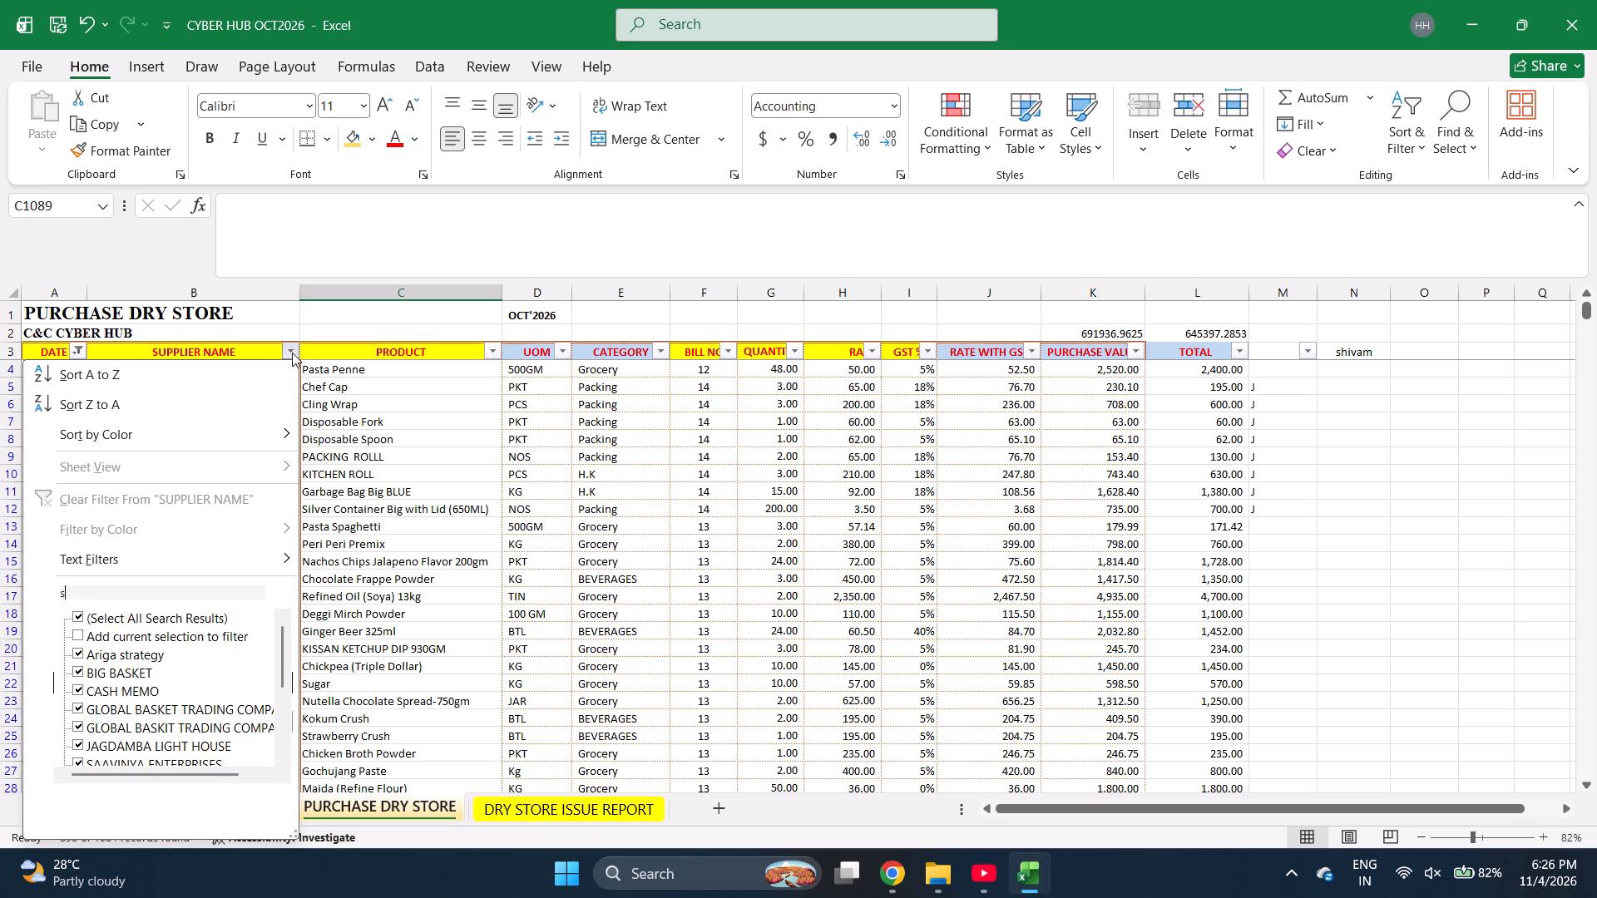
{"action": "key", "text": "period"}
{"action": "key", "text": "BackSpace"}
{"action": "key", "text": "space"}
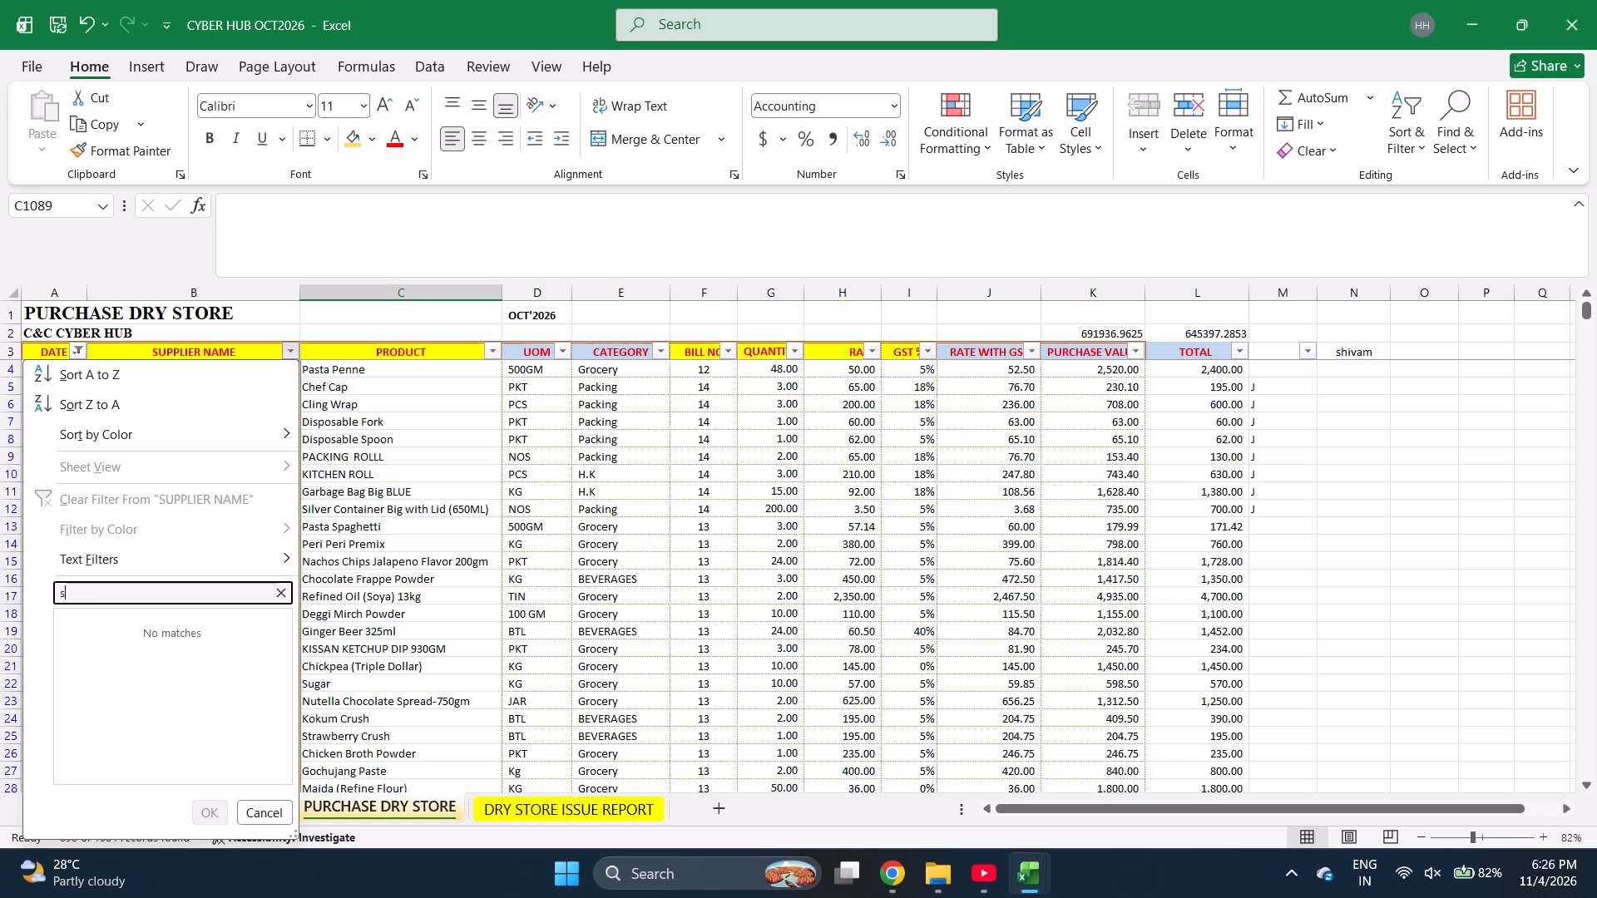
{"action": "key", "text": "BackSpace"}
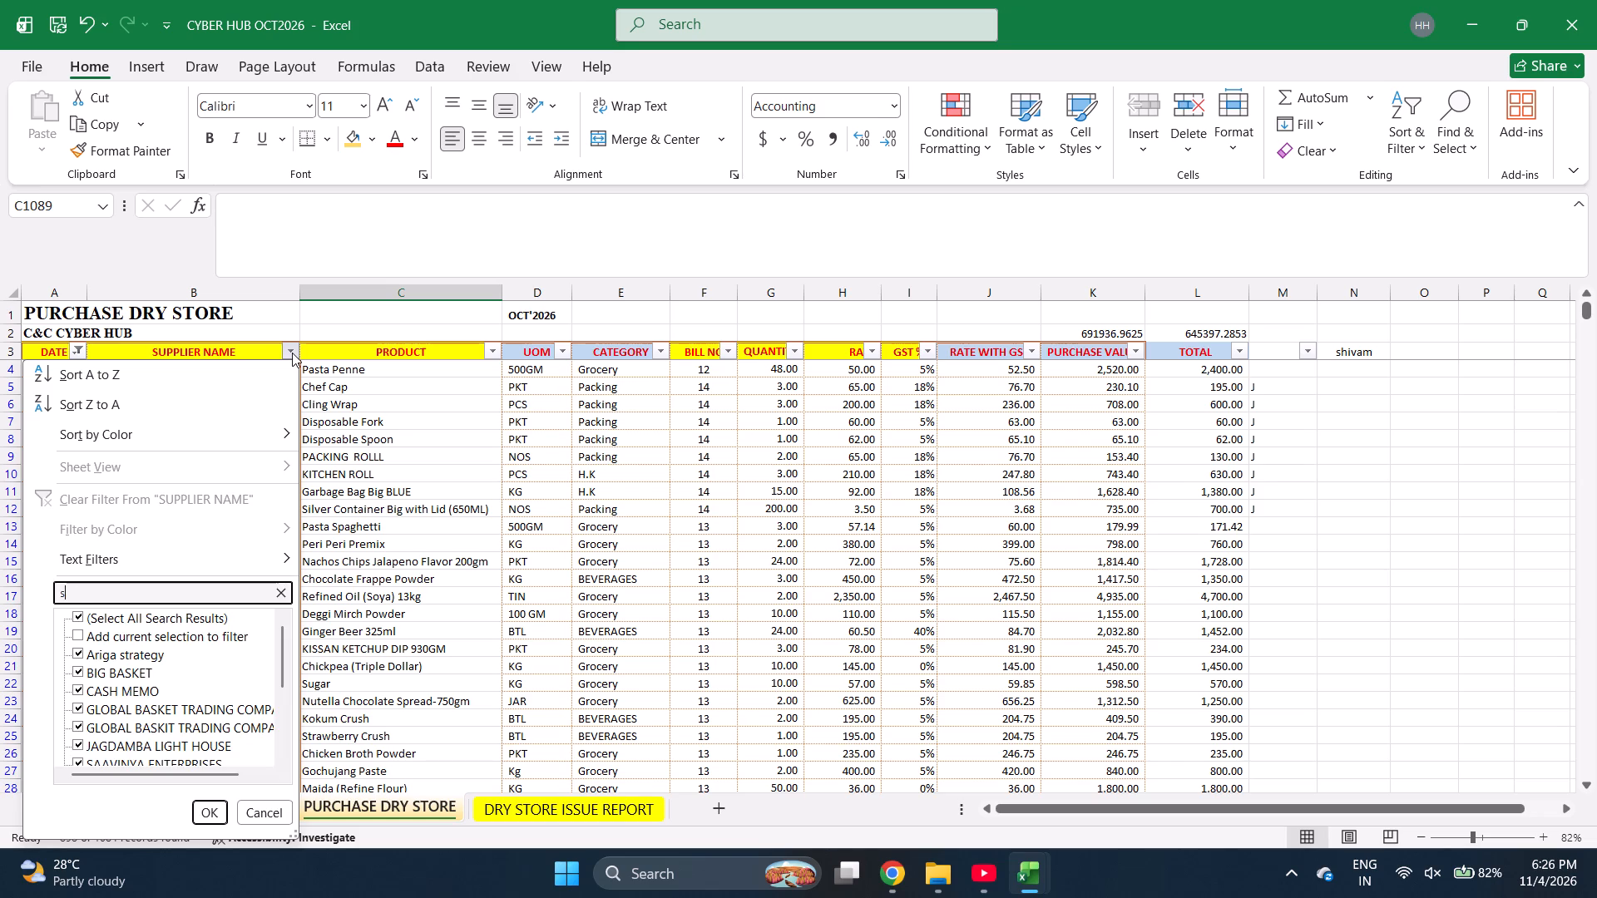
{"action": "key", "text": "BackSpace"}
{"action": "key", "text": "BackSpace"}
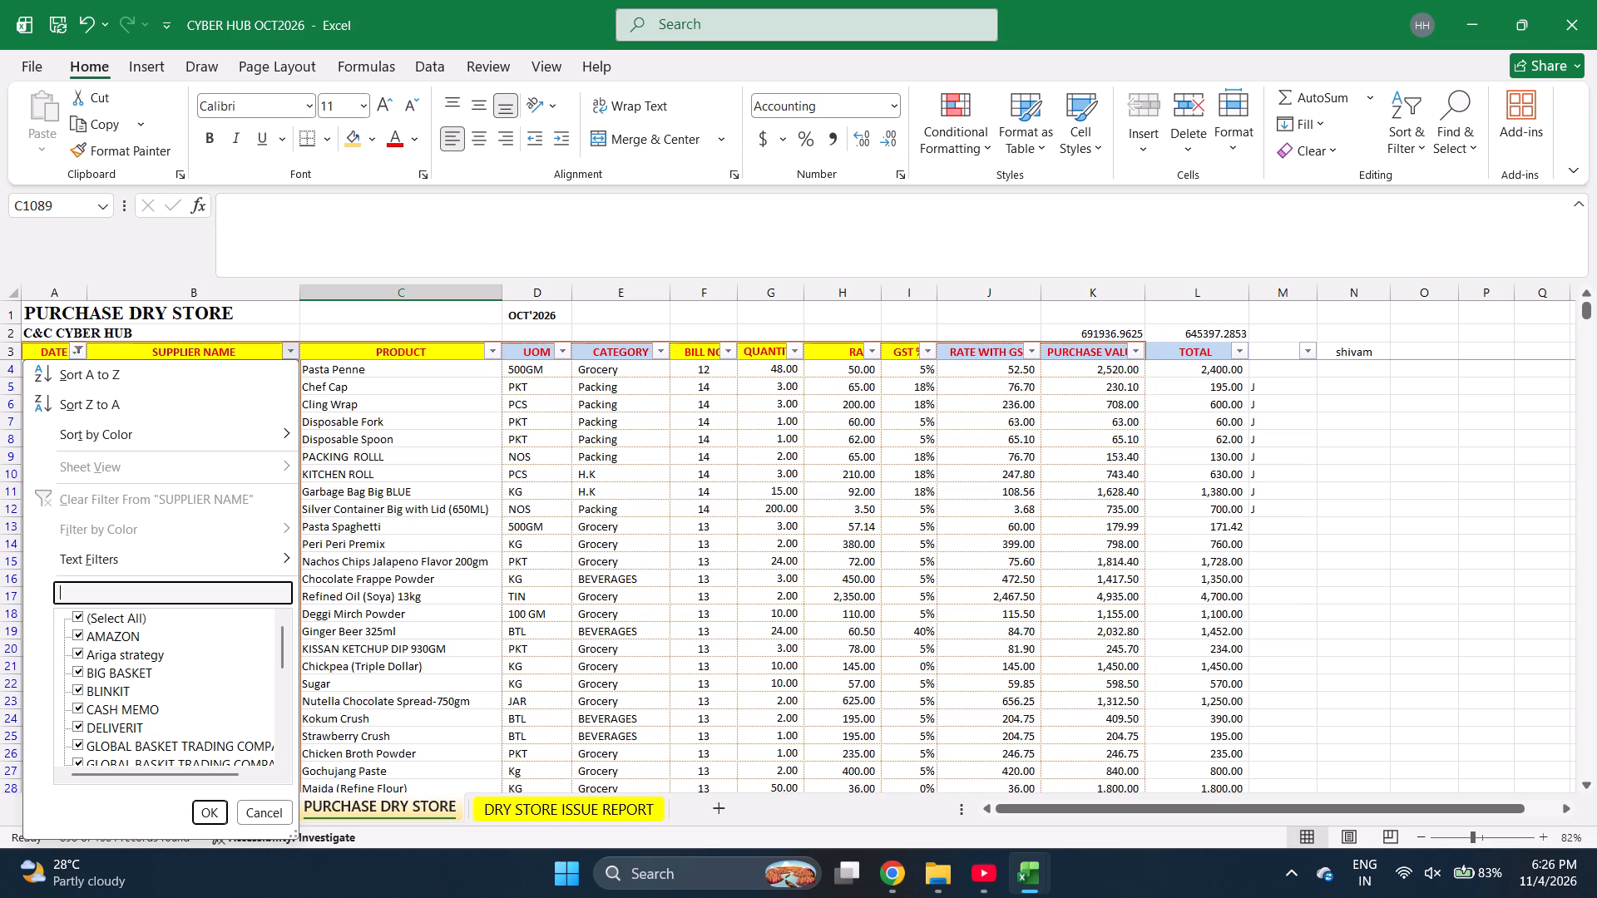
{"action": "type", "text": "del"}
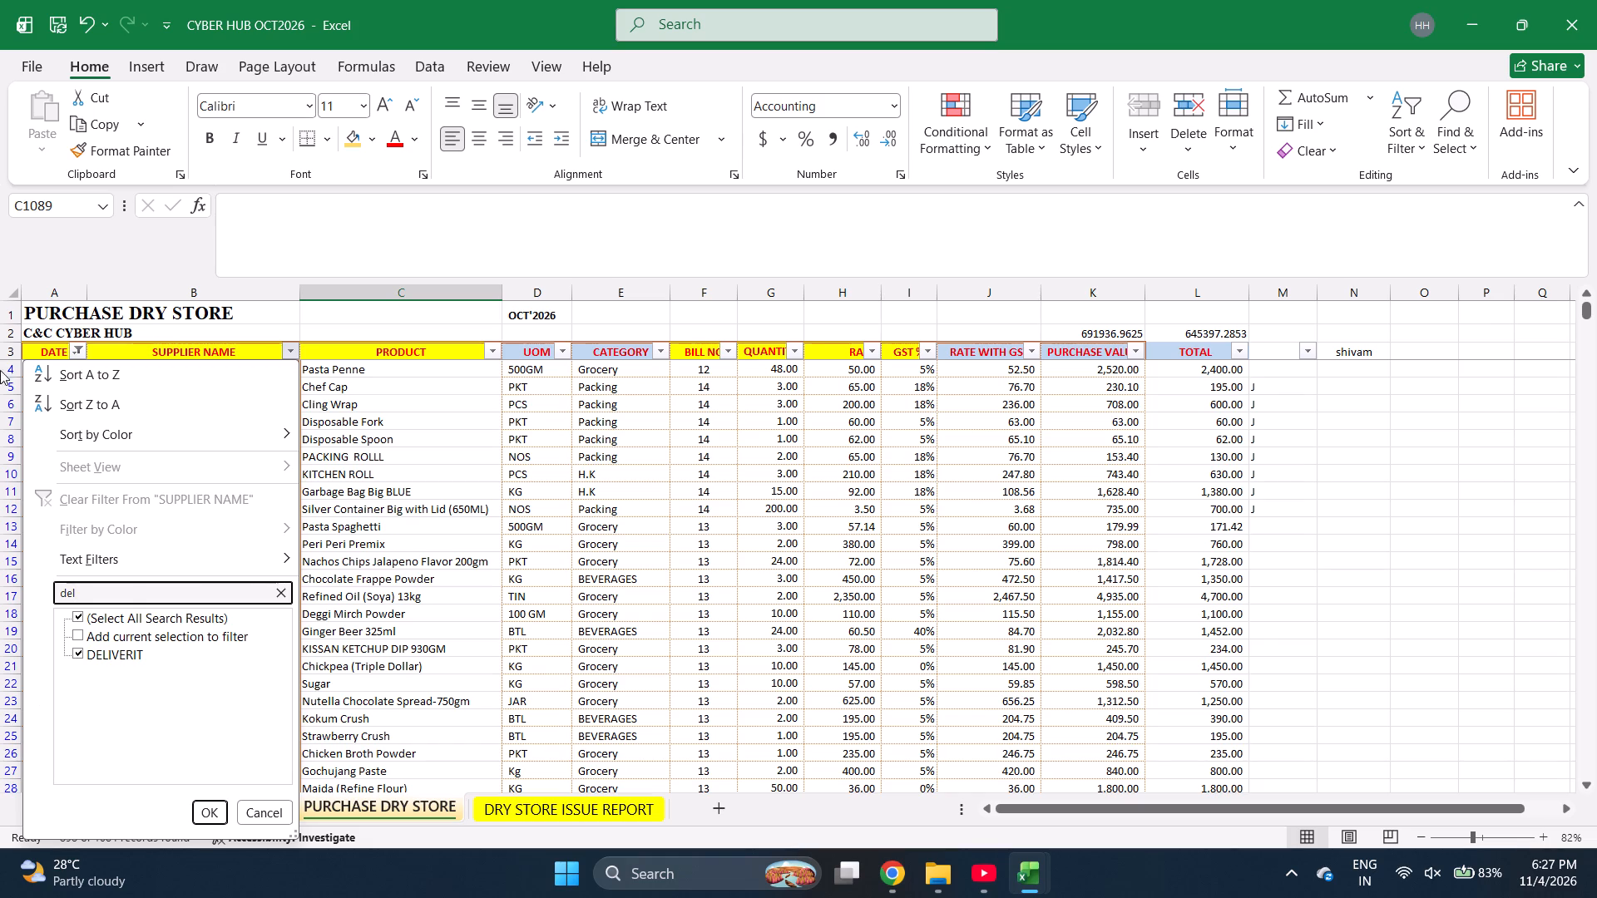
Search the SUPPLIER NAME filter for "guru" instead of "del" and clear the search text.
{"action": "left_click", "coordinate": [121, 590]}
{"action": "key", "text": "BackSpace"}
{"action": "key", "text": "BackSpace"}
{"action": "key", "text": "BackSpace"}
{"action": "type", "text": "gi"}
{"action": "key", "text": "BackSpace"}
{"action": "type", "text": "uru"}
{"action": "key", "text": "BackSpace"}
{"action": "key", "text": "BackSpace"}
{"action": "key", "text": "BackSpace"}
{"action": "key", "text": "BackSpace"}
{"action": "key", "text": "BackSpace"}
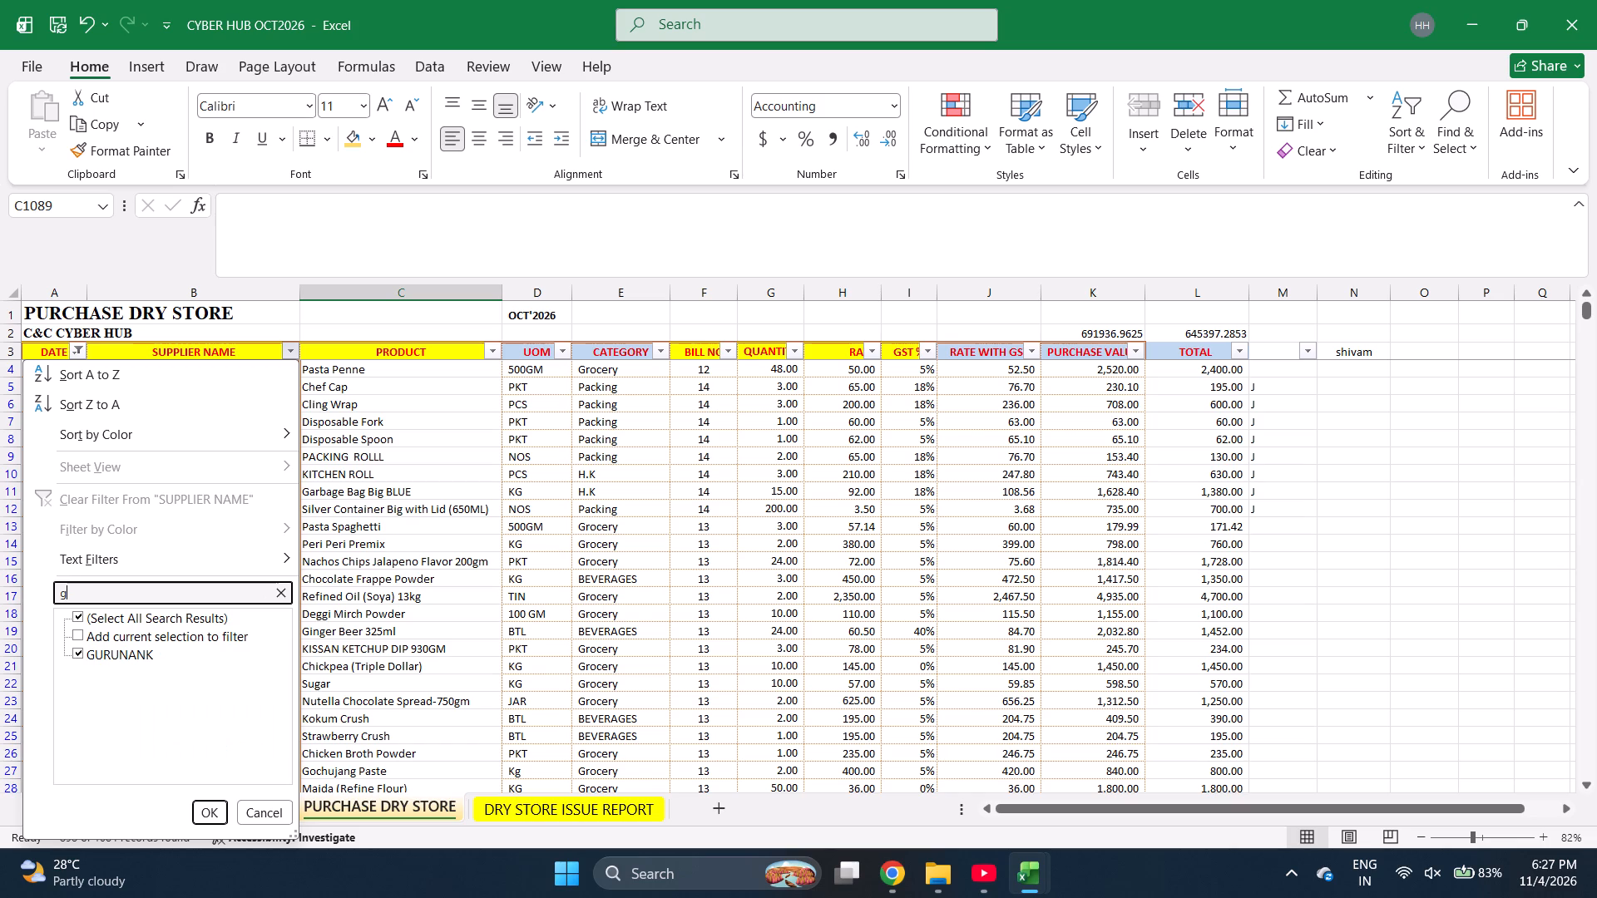
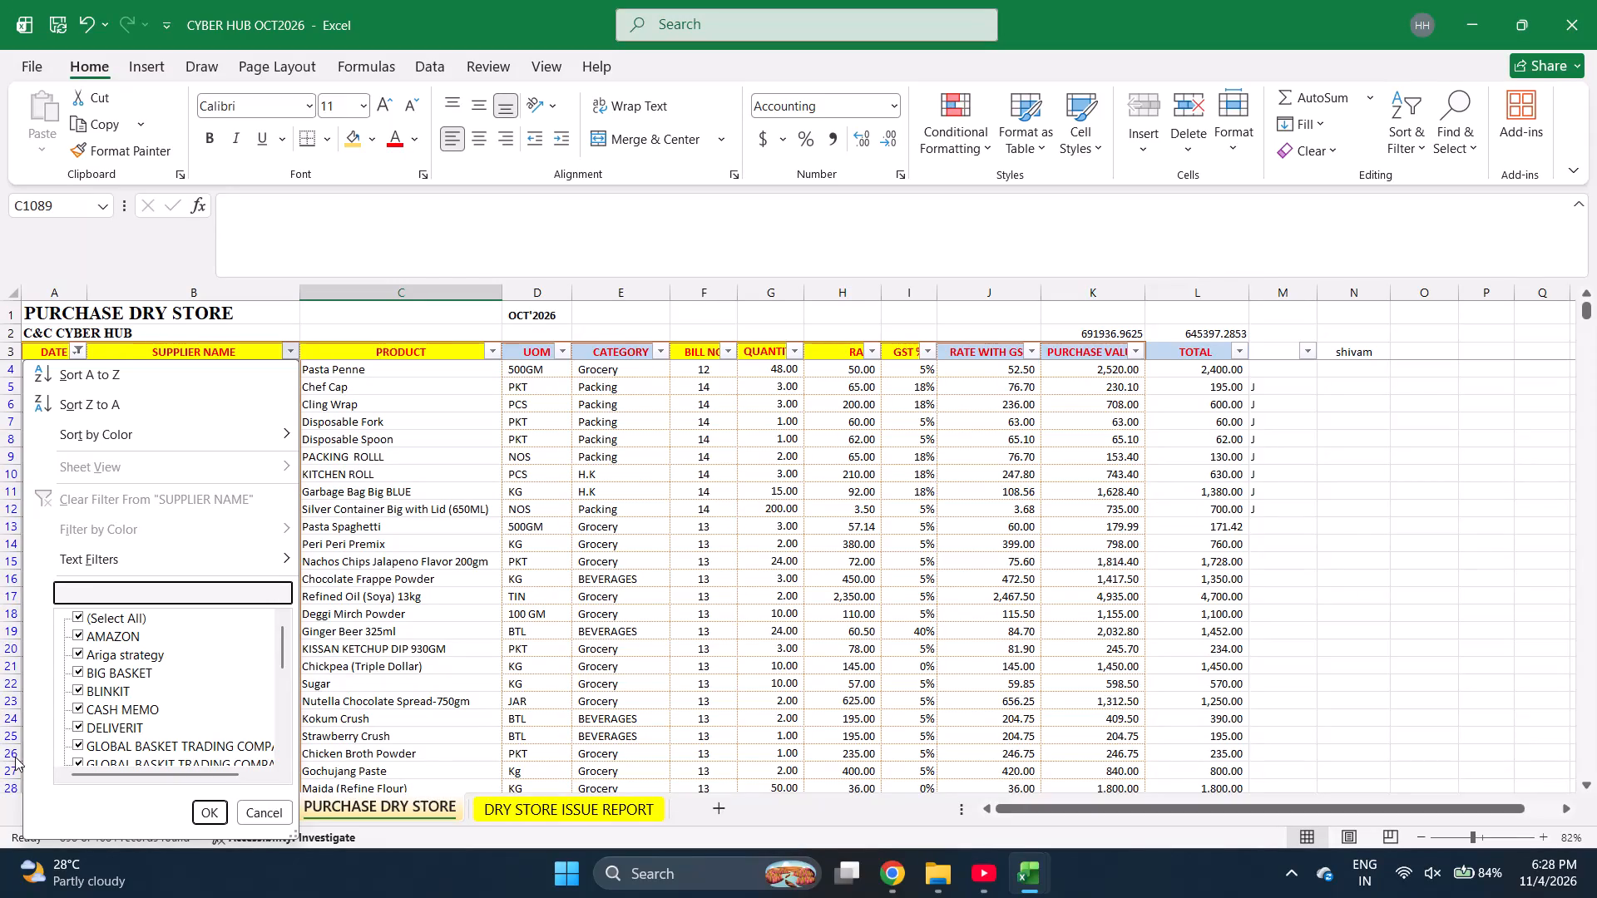
Search the SUPPLIER NAME filter for "ama" and filter the purchases to show only AMAZON.
{"action": "key", "text": "a"}
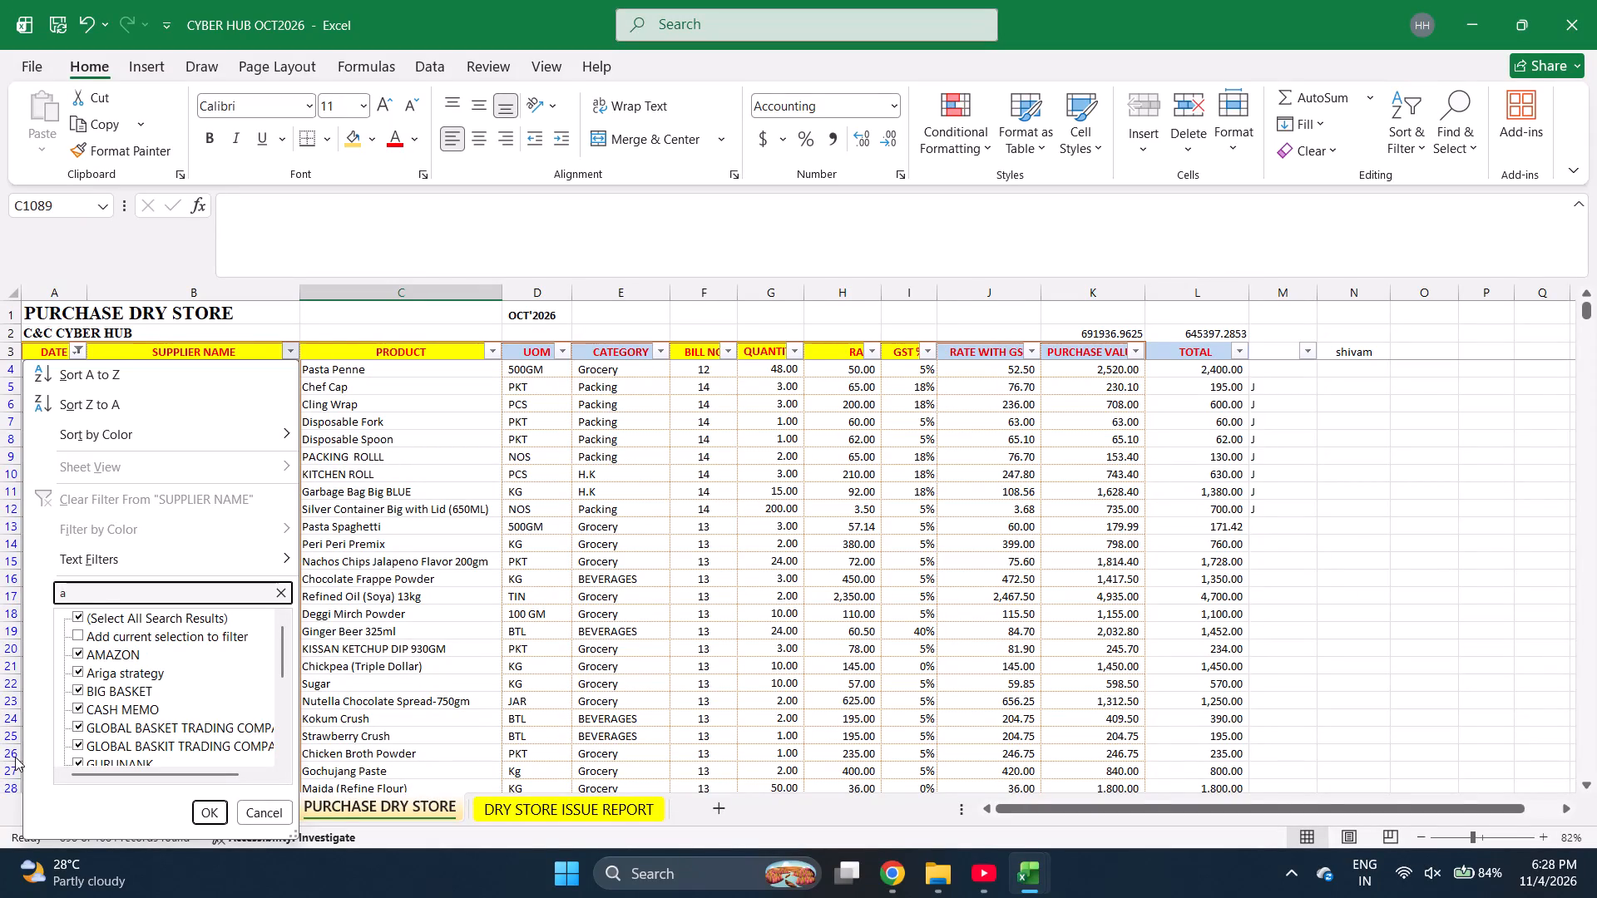
{"action": "type", "text": "ma"}
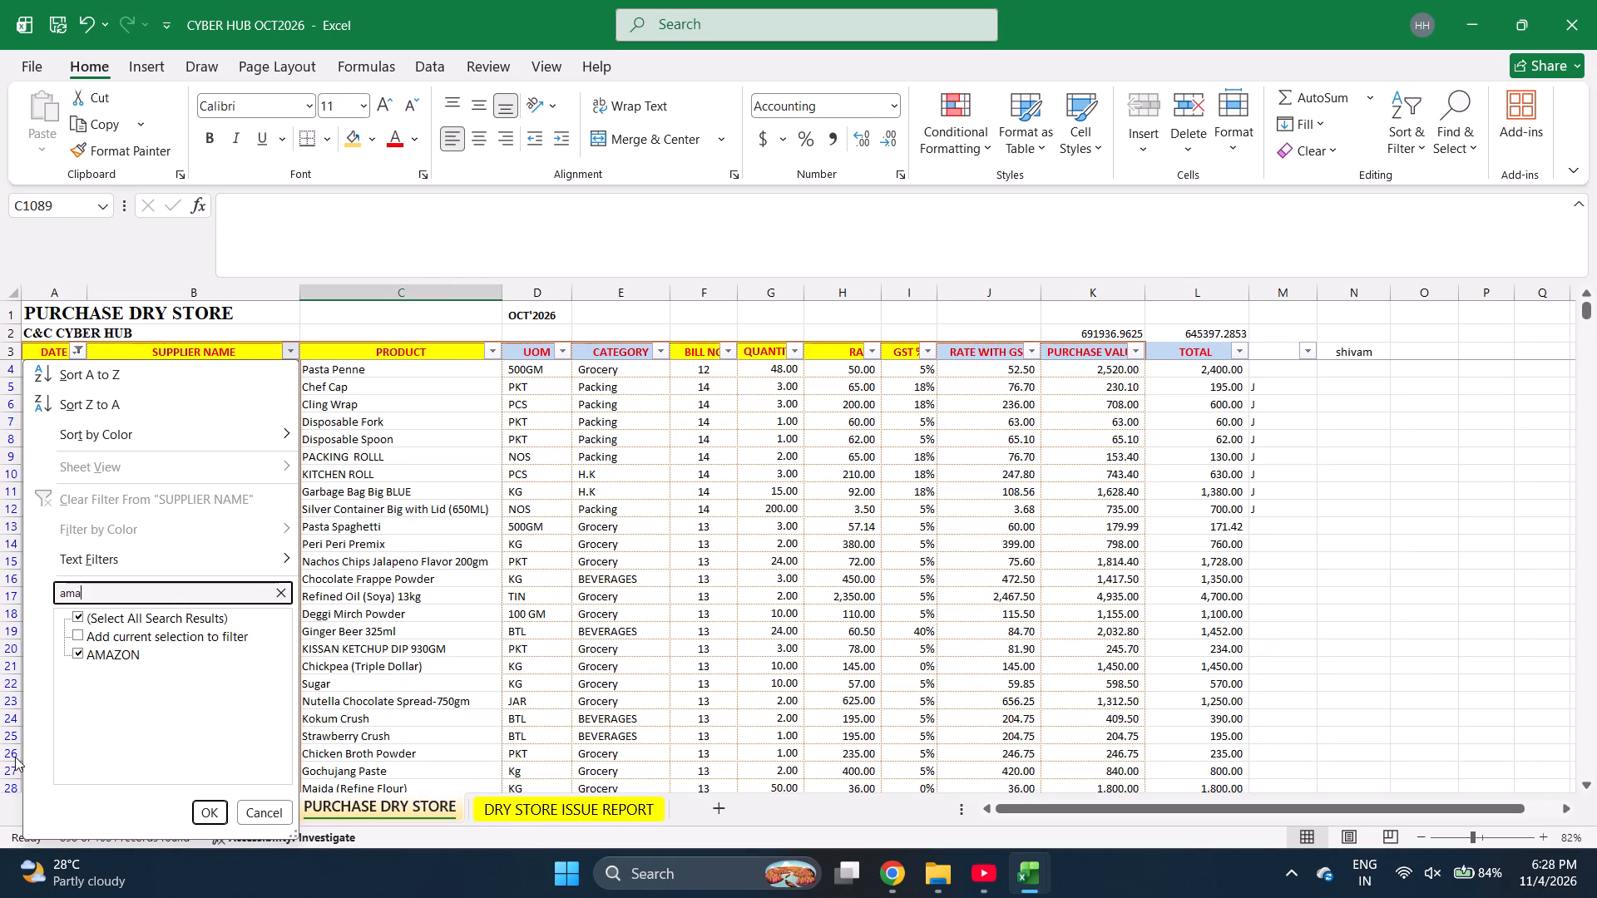
{"action": "key", "text": "Return"}
{"action": "scroll", "coordinate": [905, 536], "scroll_direction": "up", "scroll_amount": 1}
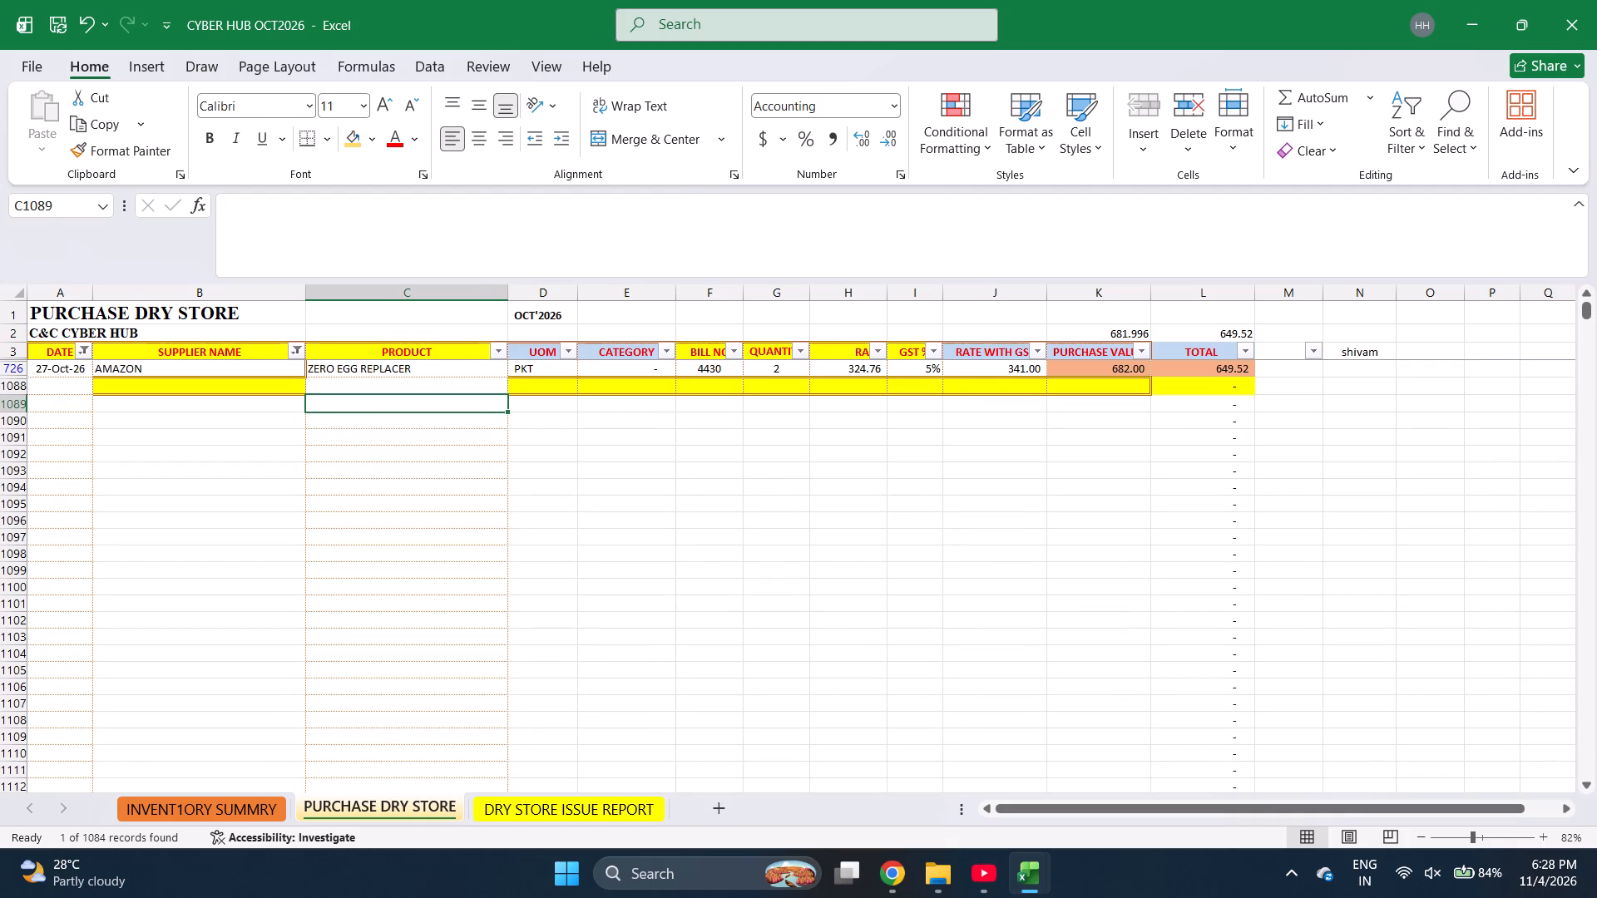
Switch the SUPPLIER NAME filter from AMAZON to Ariga strategy to view only that supplier's purchases.
{"action": "left_click", "coordinate": [289, 348]}
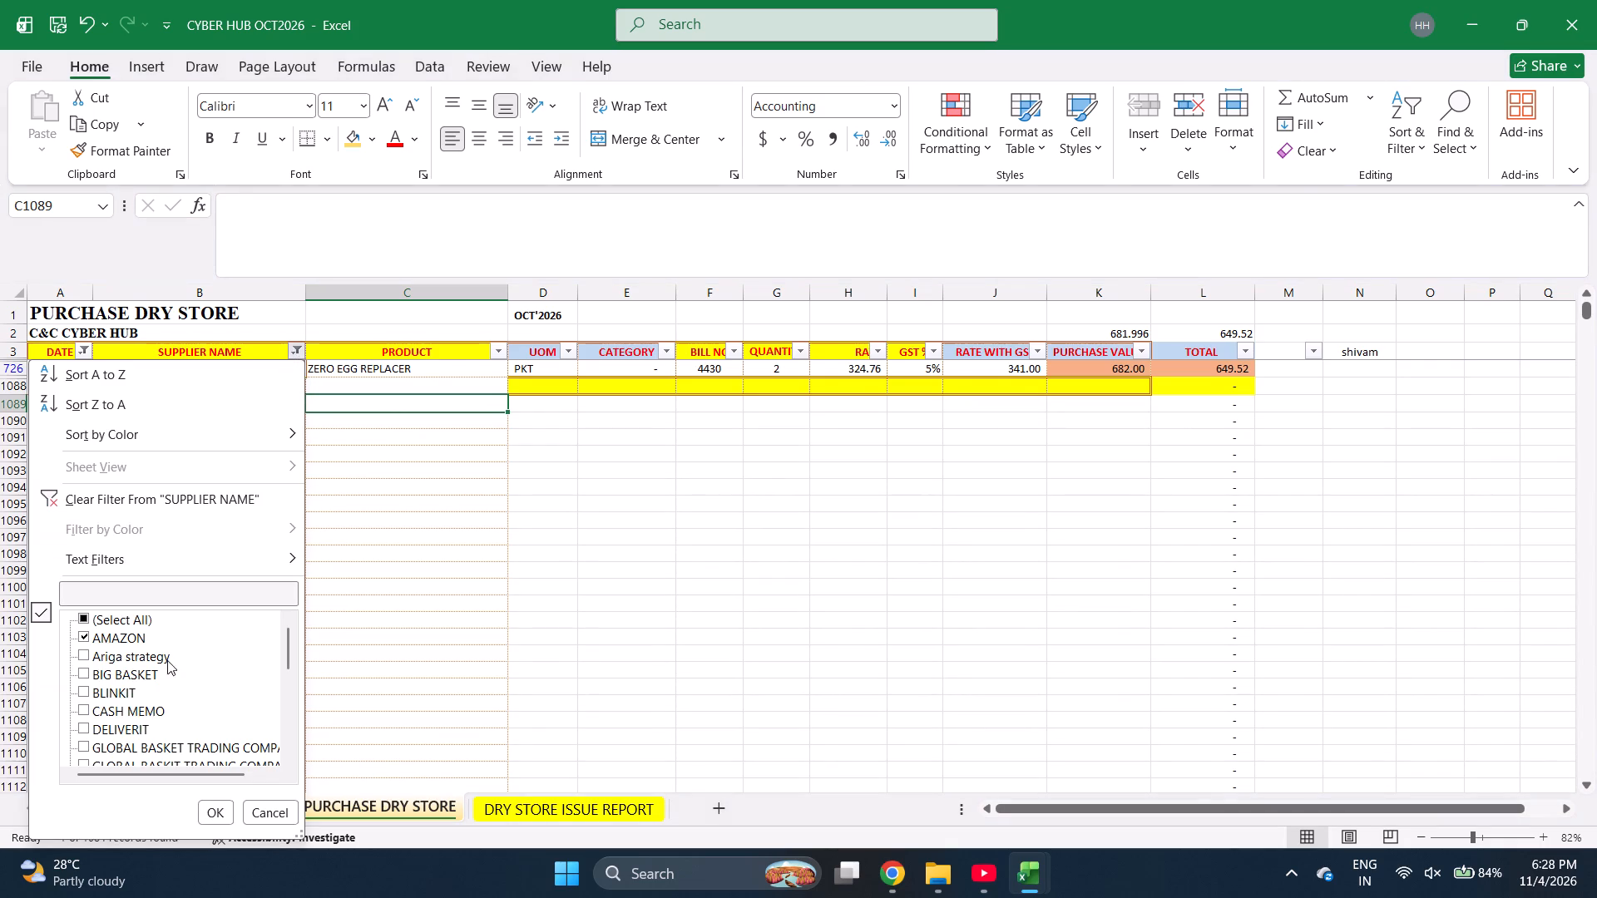
{"action": "left_click", "coordinate": [109, 634]}
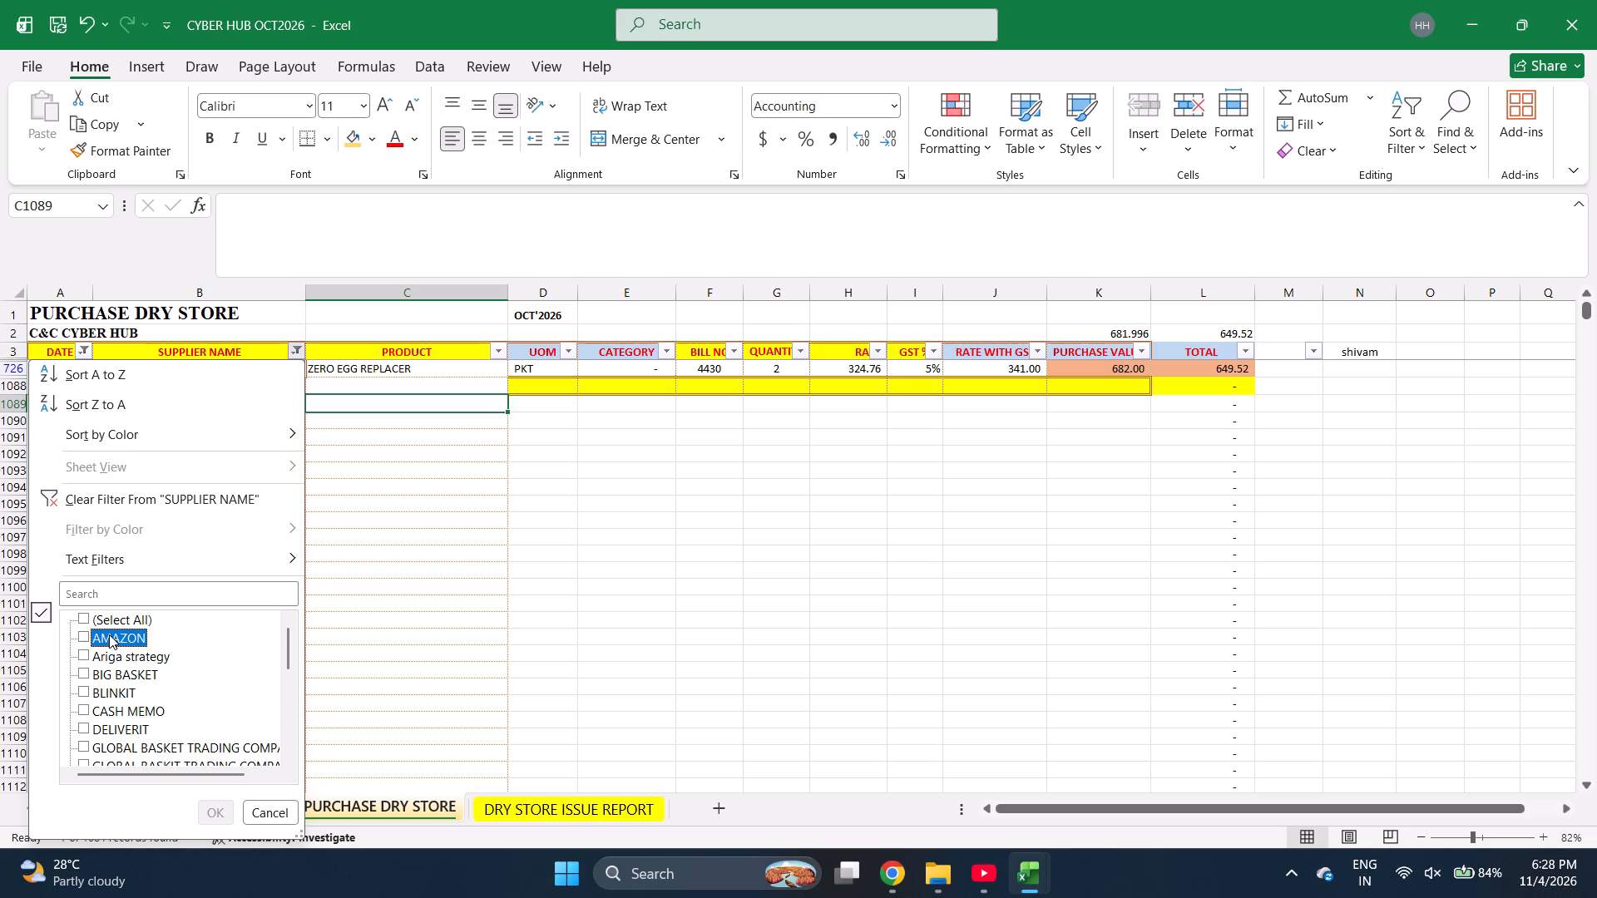
{"action": "left_click", "coordinate": [110, 650]}
{"action": "left_click", "coordinate": [210, 810]}
{"action": "scroll", "coordinate": [312, 495], "scroll_direction": "up", "scroll_amount": 1}
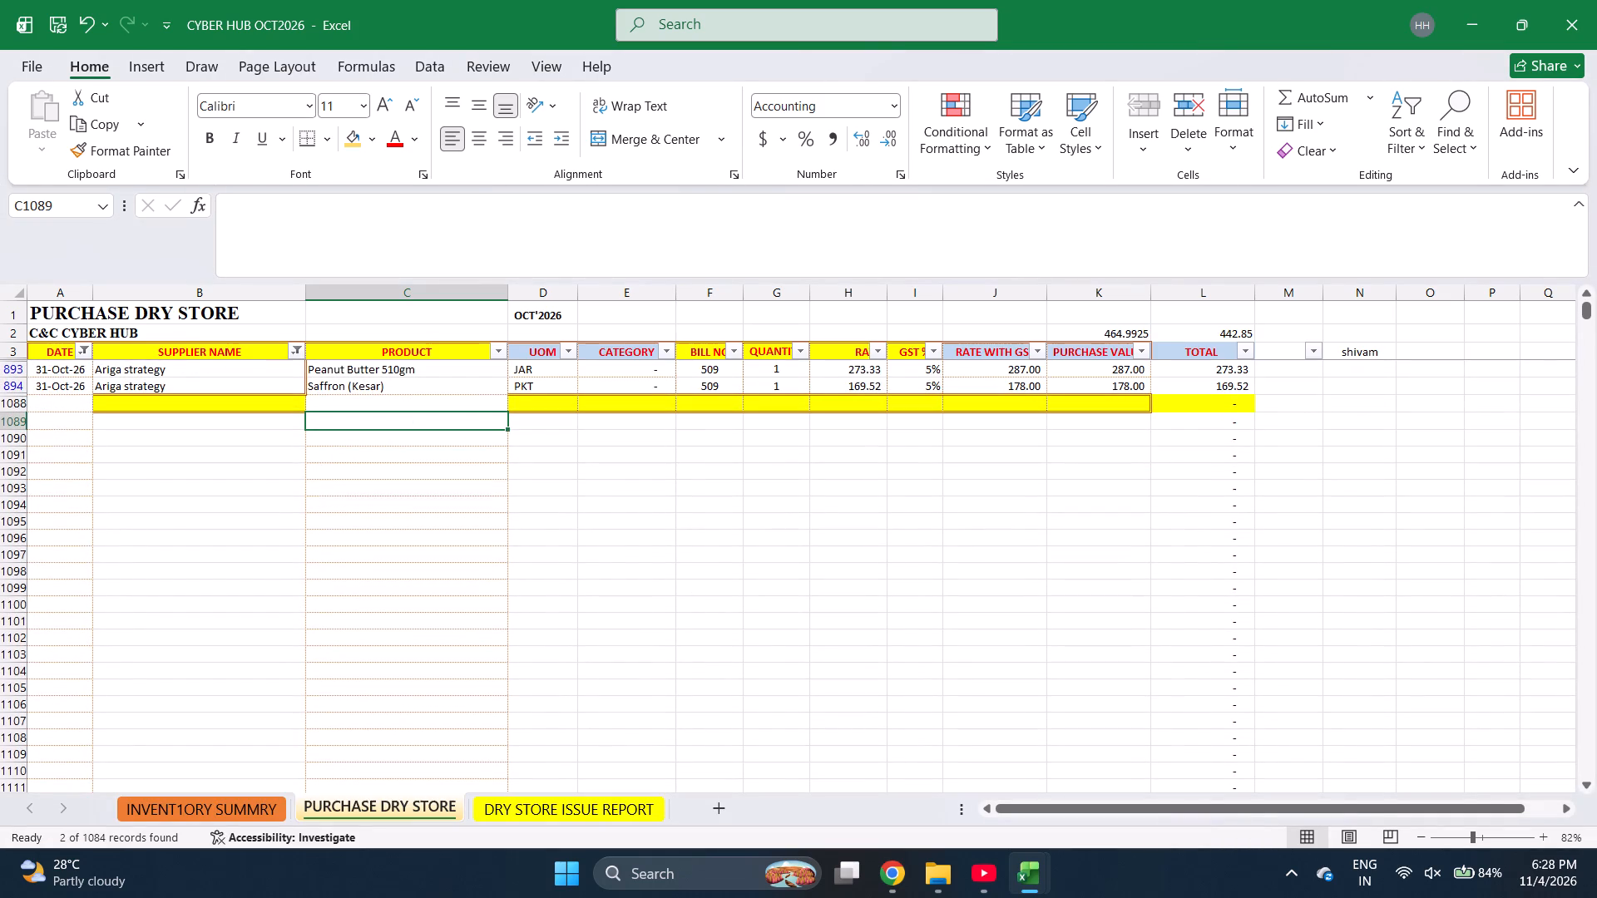
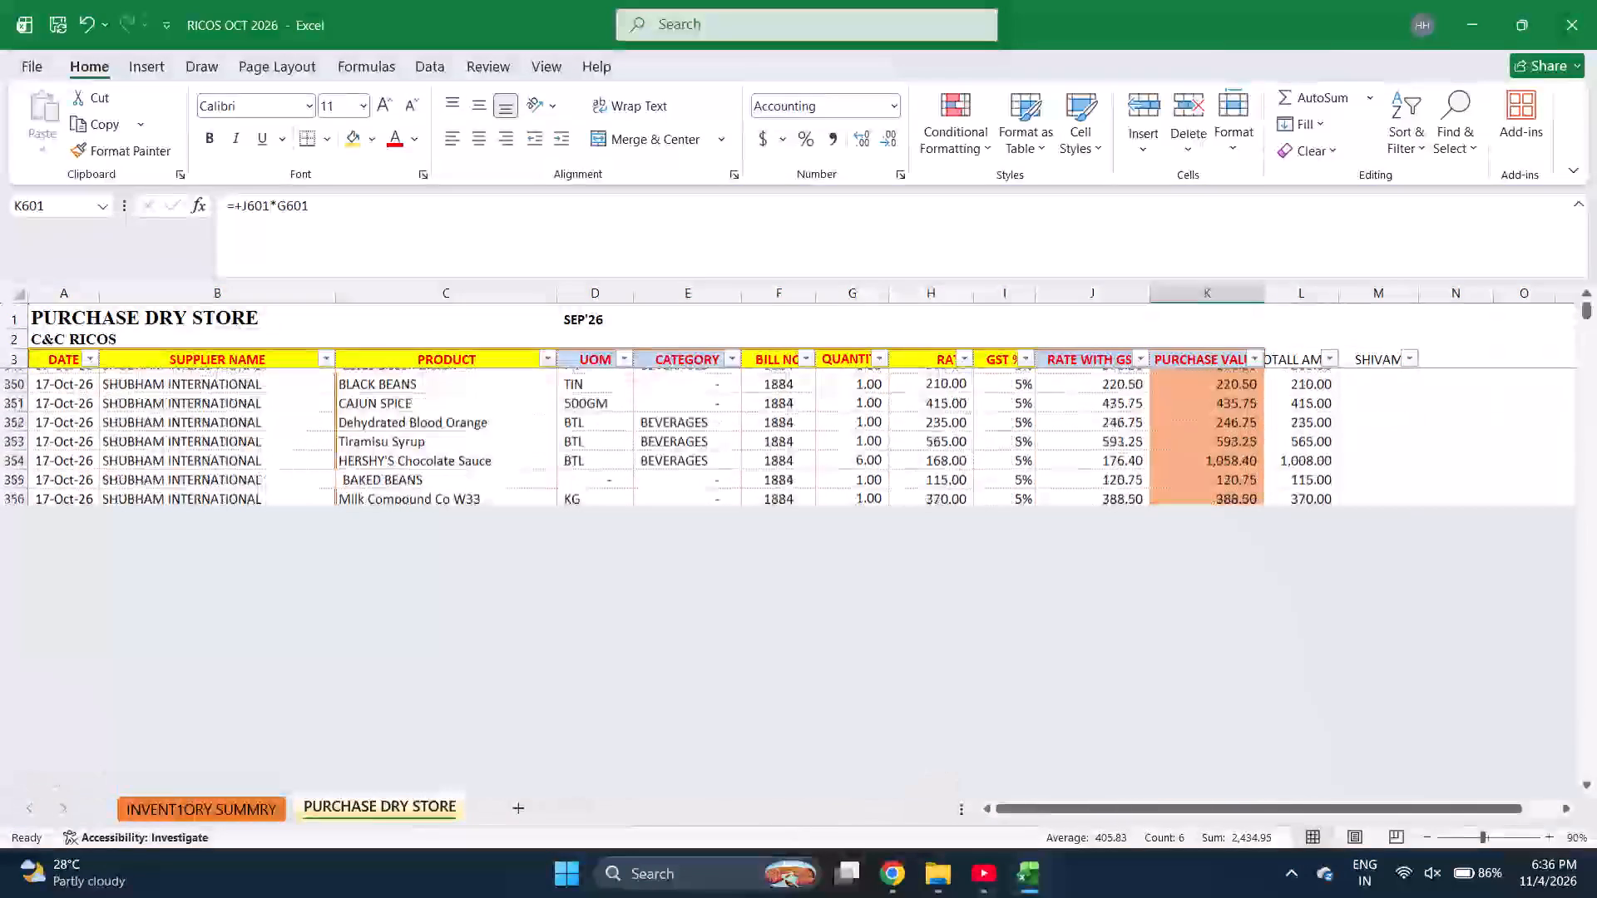
Examine the last filled purchase rows of the RICOS OCT 2026 PURCHASE DRY STORE sheet, including the SHUBHAM INTERNATIONAL bill 2104 entries.
{"action": "scroll", "coordinate": [553, 524], "scroll_direction": "down", "scroll_amount": 1}
{"action": "scroll", "coordinate": [553, 524], "scroll_direction": "up", "scroll_amount": 1}
{"action": "scroll", "coordinate": [553, 524], "scroll_direction": "down", "scroll_amount": 3}
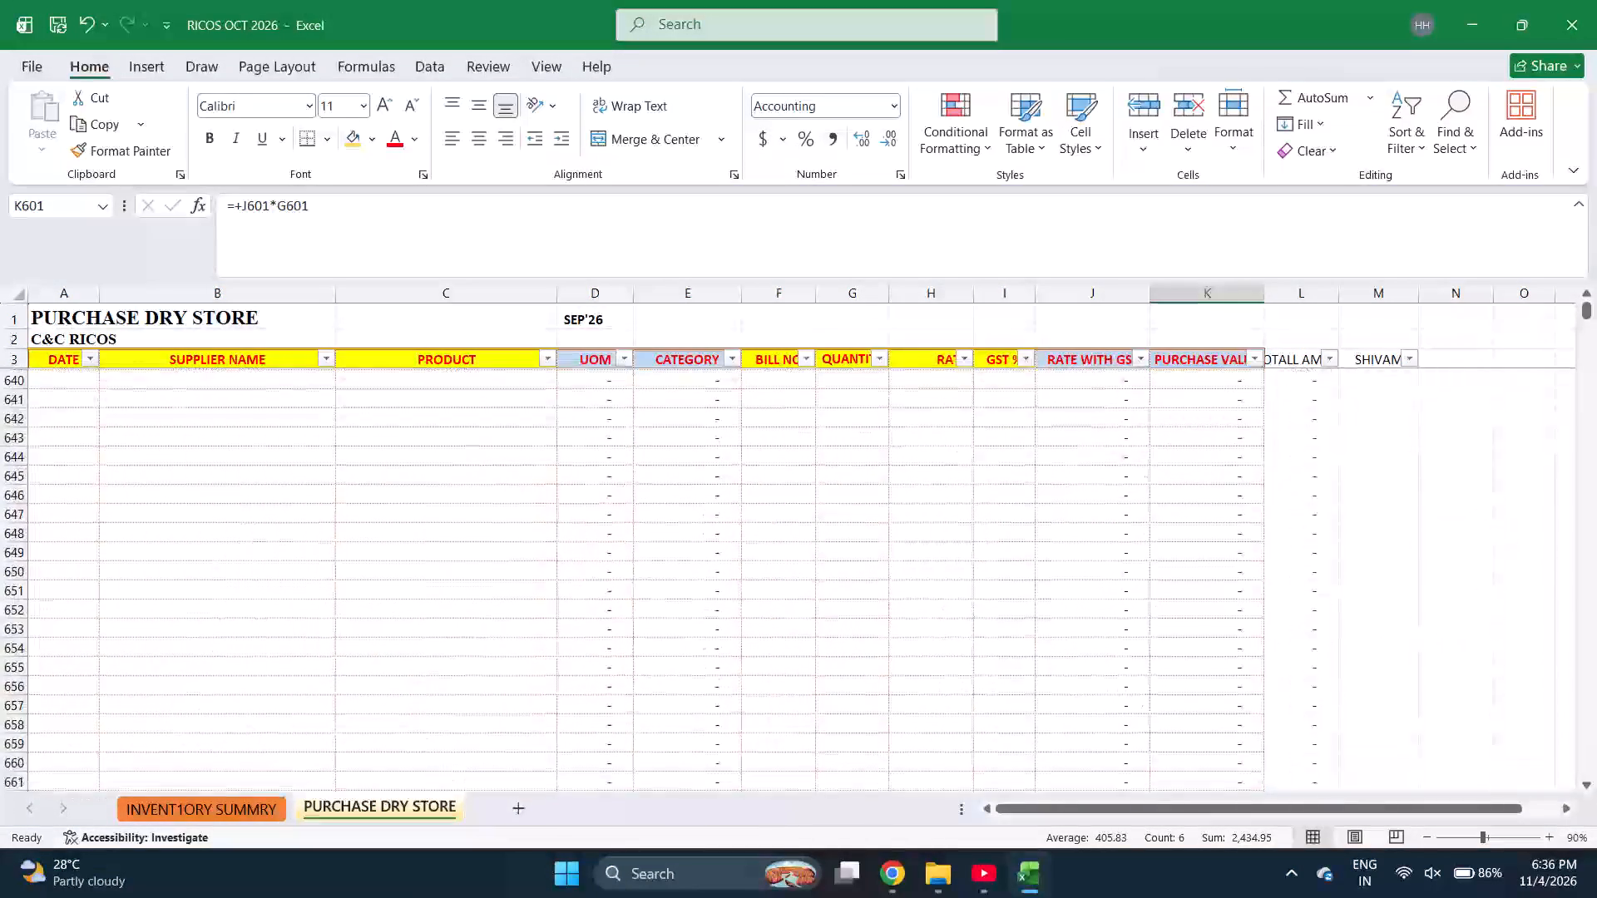
{"action": "scroll", "coordinate": [553, 524], "scroll_direction": "up", "scroll_amount": 1}
{"action": "scroll", "coordinate": [553, 524], "scroll_direction": "down", "scroll_amount": 1}
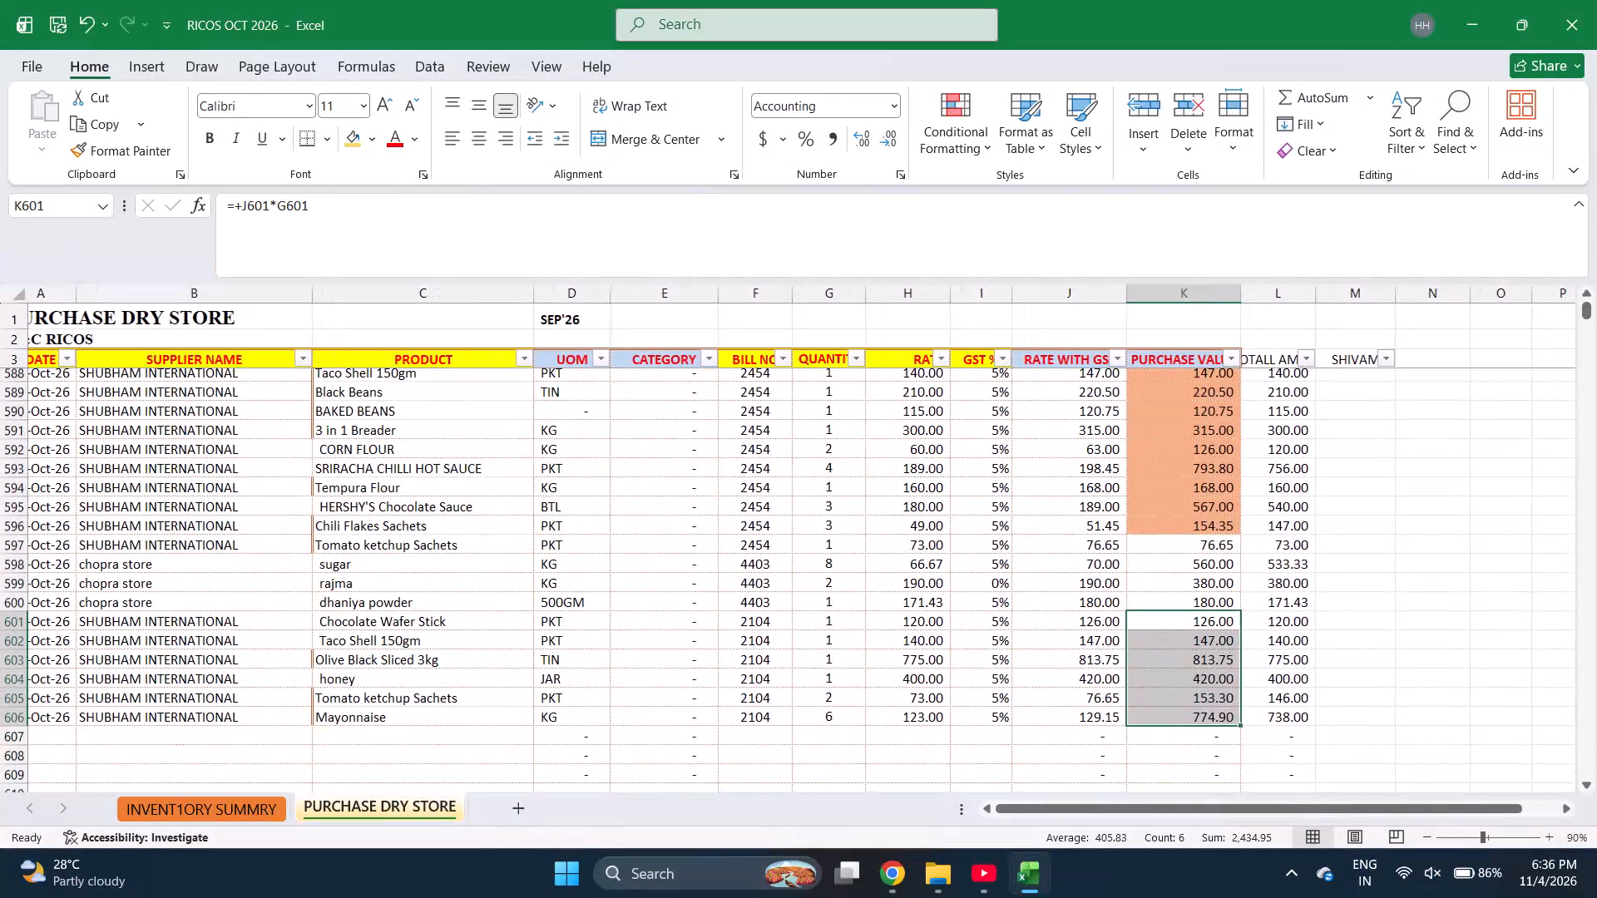
{"action": "scroll", "coordinate": [553, 524], "scroll_direction": "down", "scroll_amount": 2}
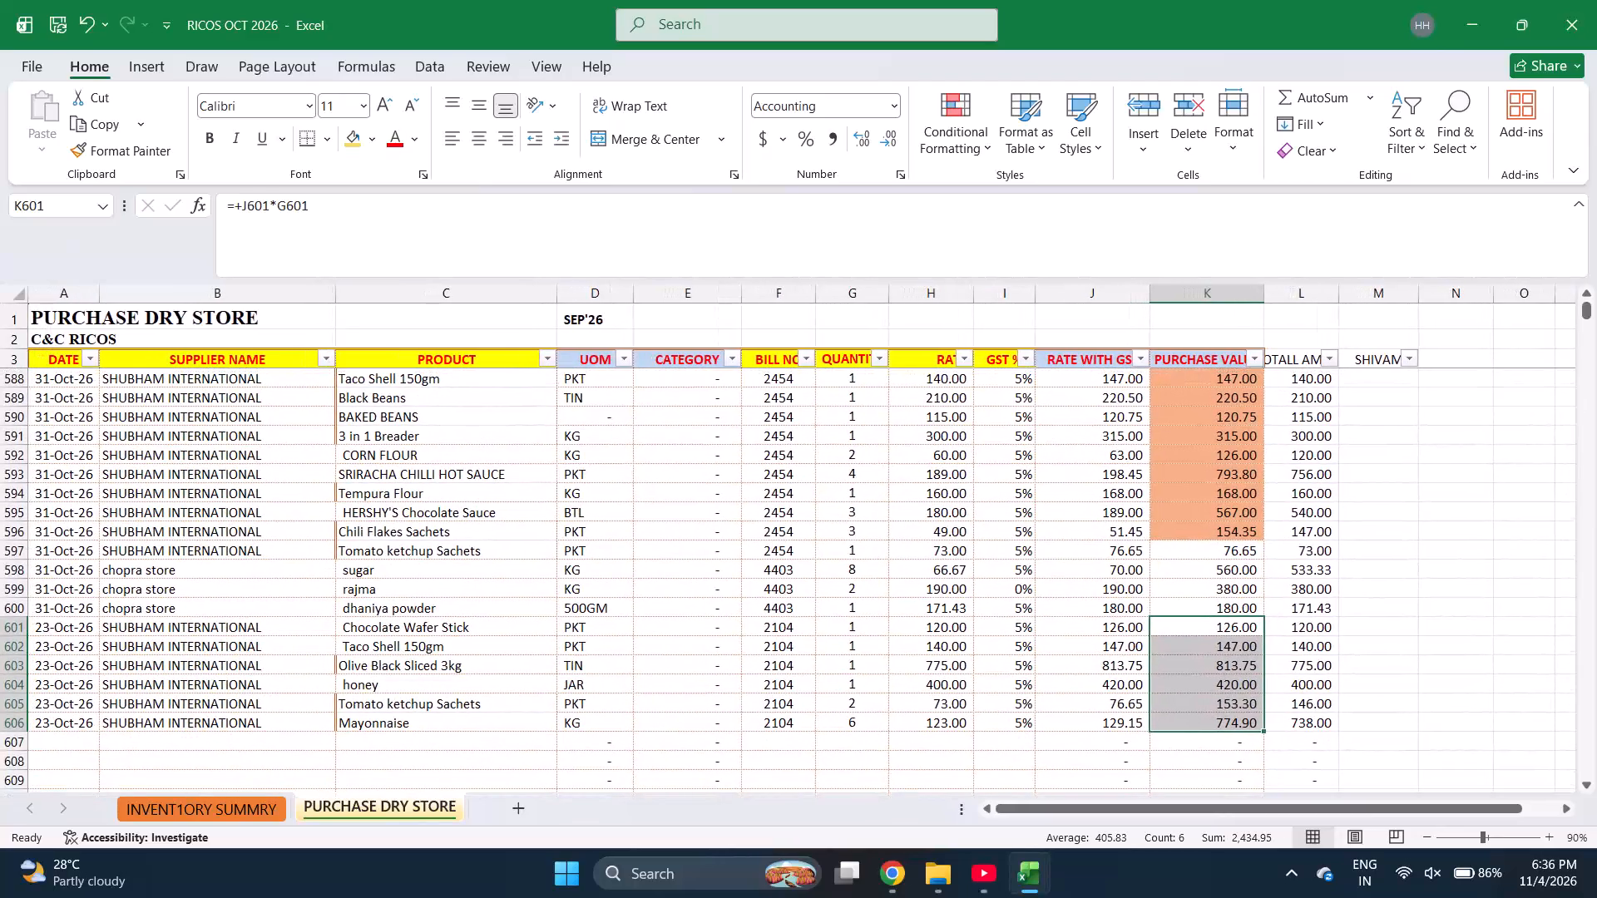
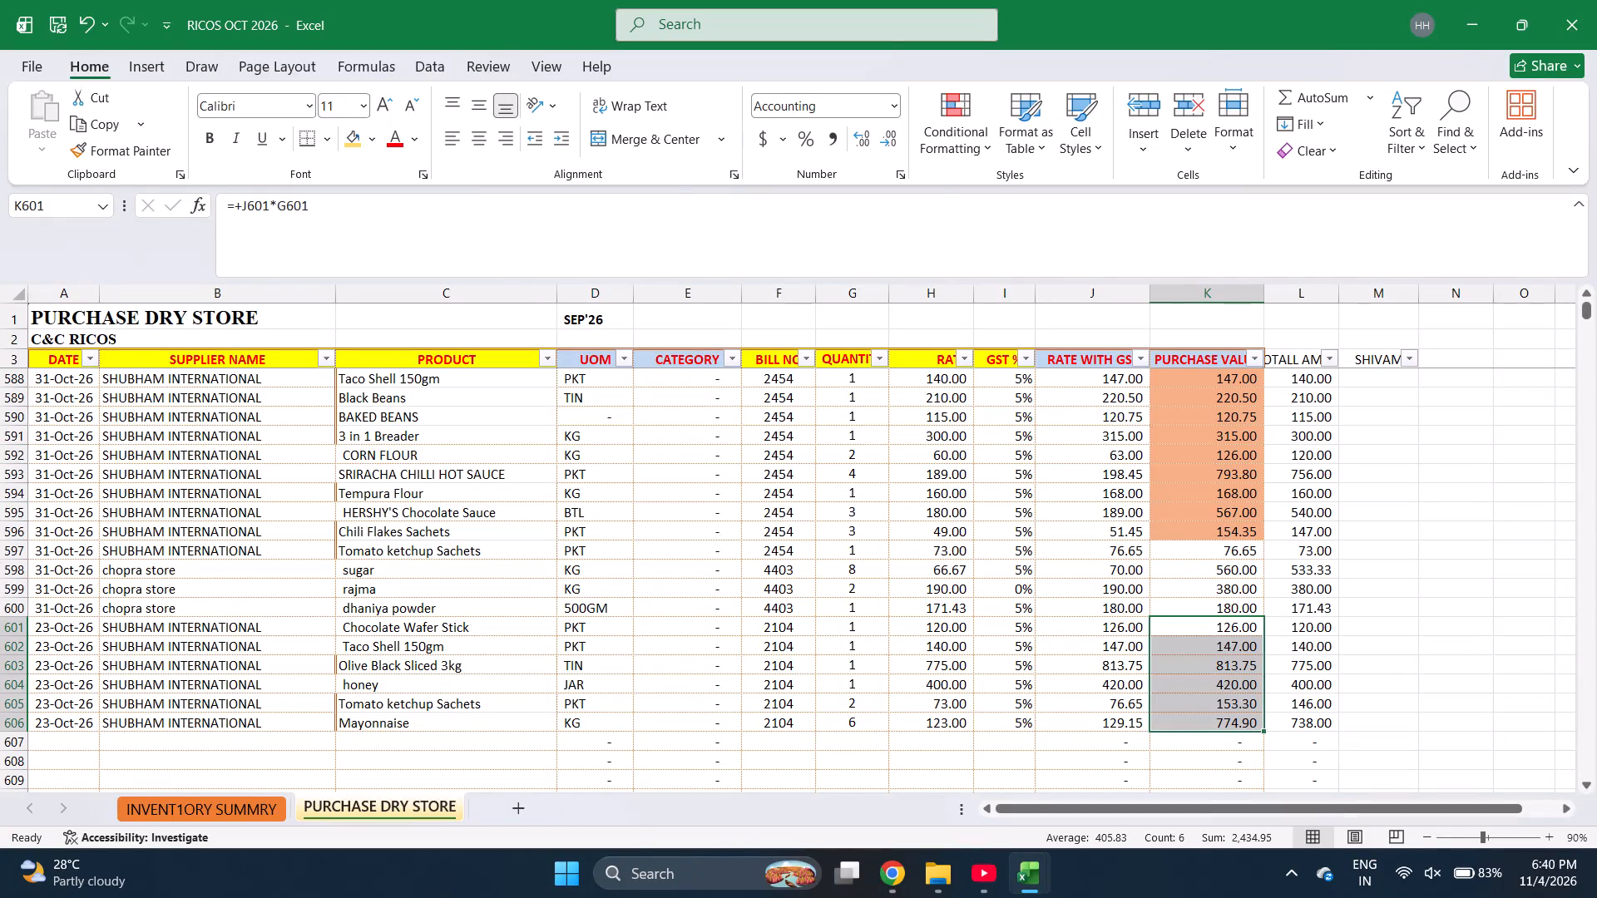
Filter the RICOS purchase sheet's SUPPLIER NAME column to suppliers matching "glo".
{"action": "left_click", "coordinate": [326, 357]}
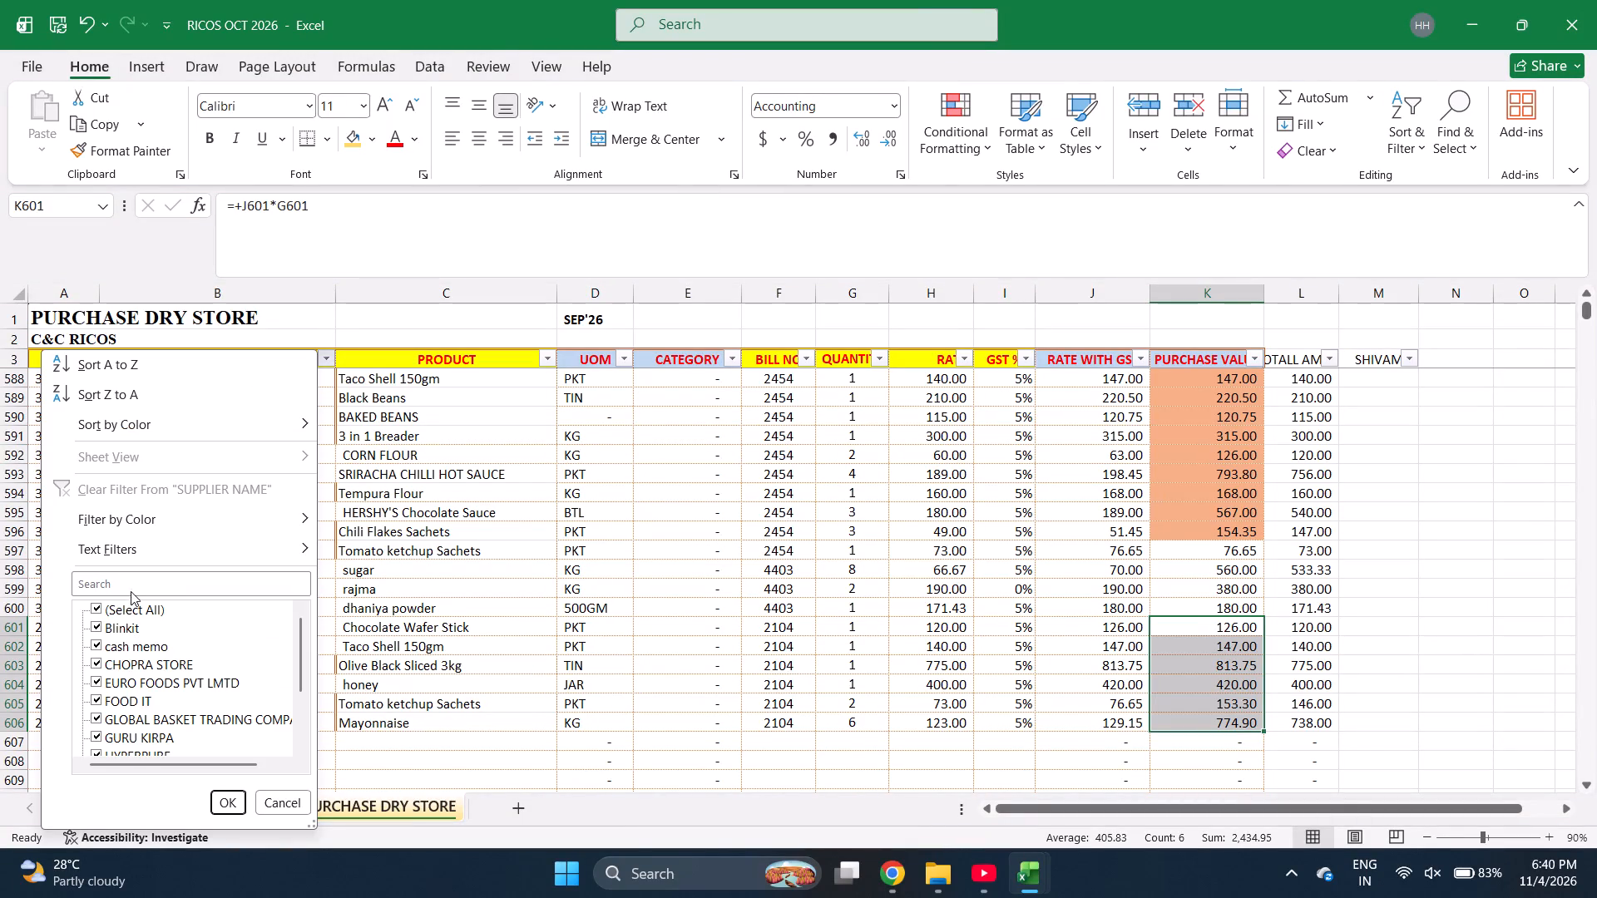
{"action": "left_click", "coordinate": [135, 585]}
{"action": "type", "text": "glo"}
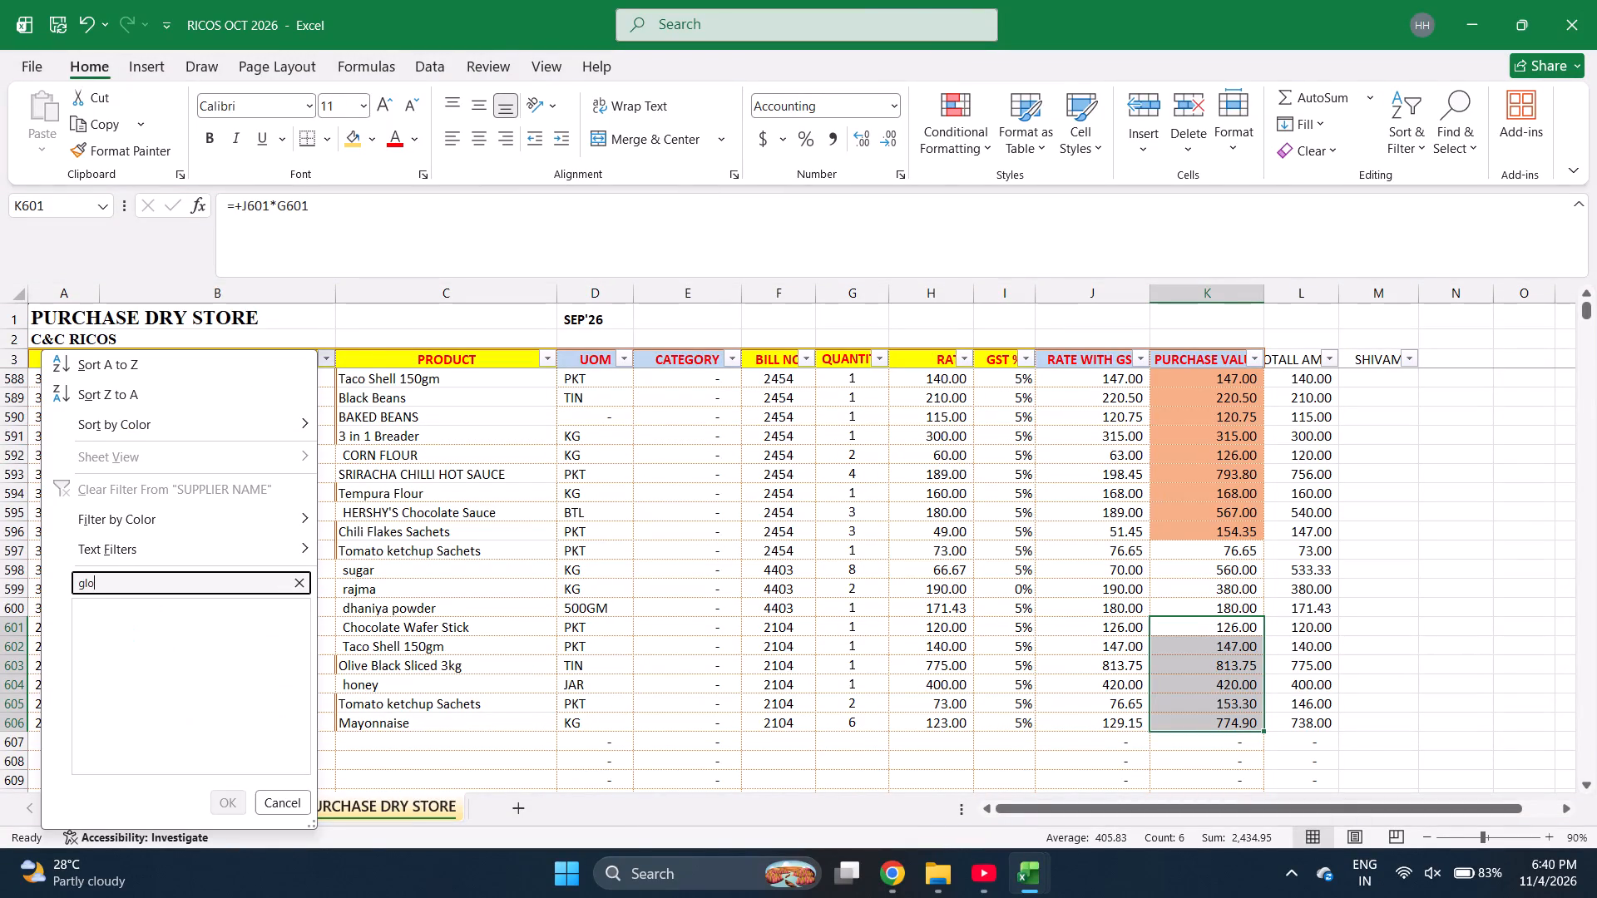
{"action": "key", "text": "Return"}
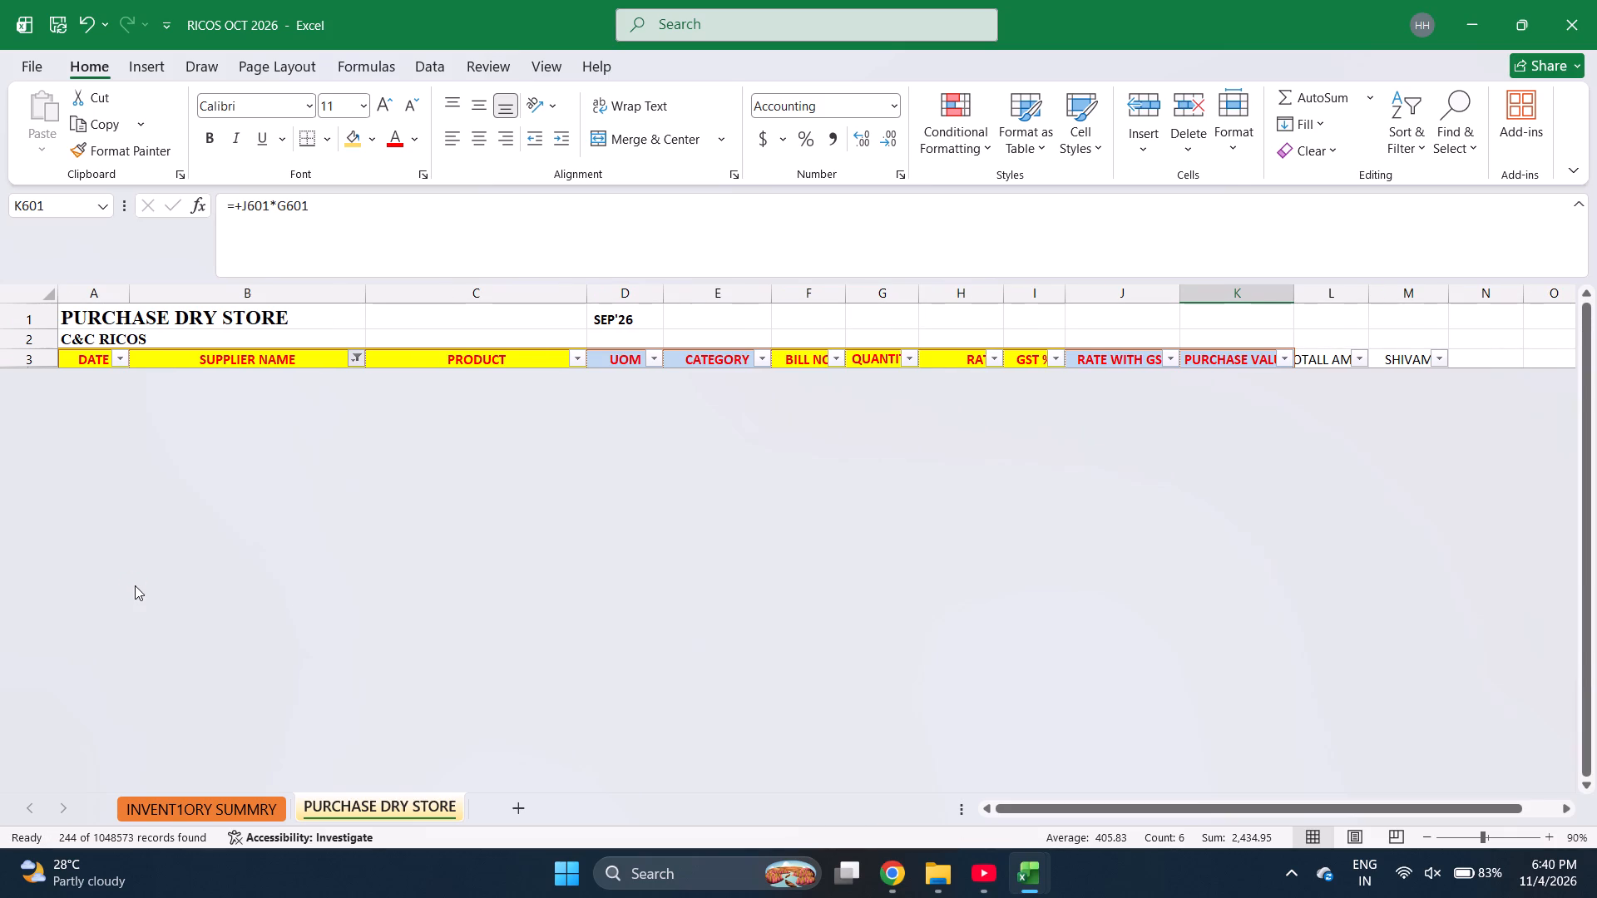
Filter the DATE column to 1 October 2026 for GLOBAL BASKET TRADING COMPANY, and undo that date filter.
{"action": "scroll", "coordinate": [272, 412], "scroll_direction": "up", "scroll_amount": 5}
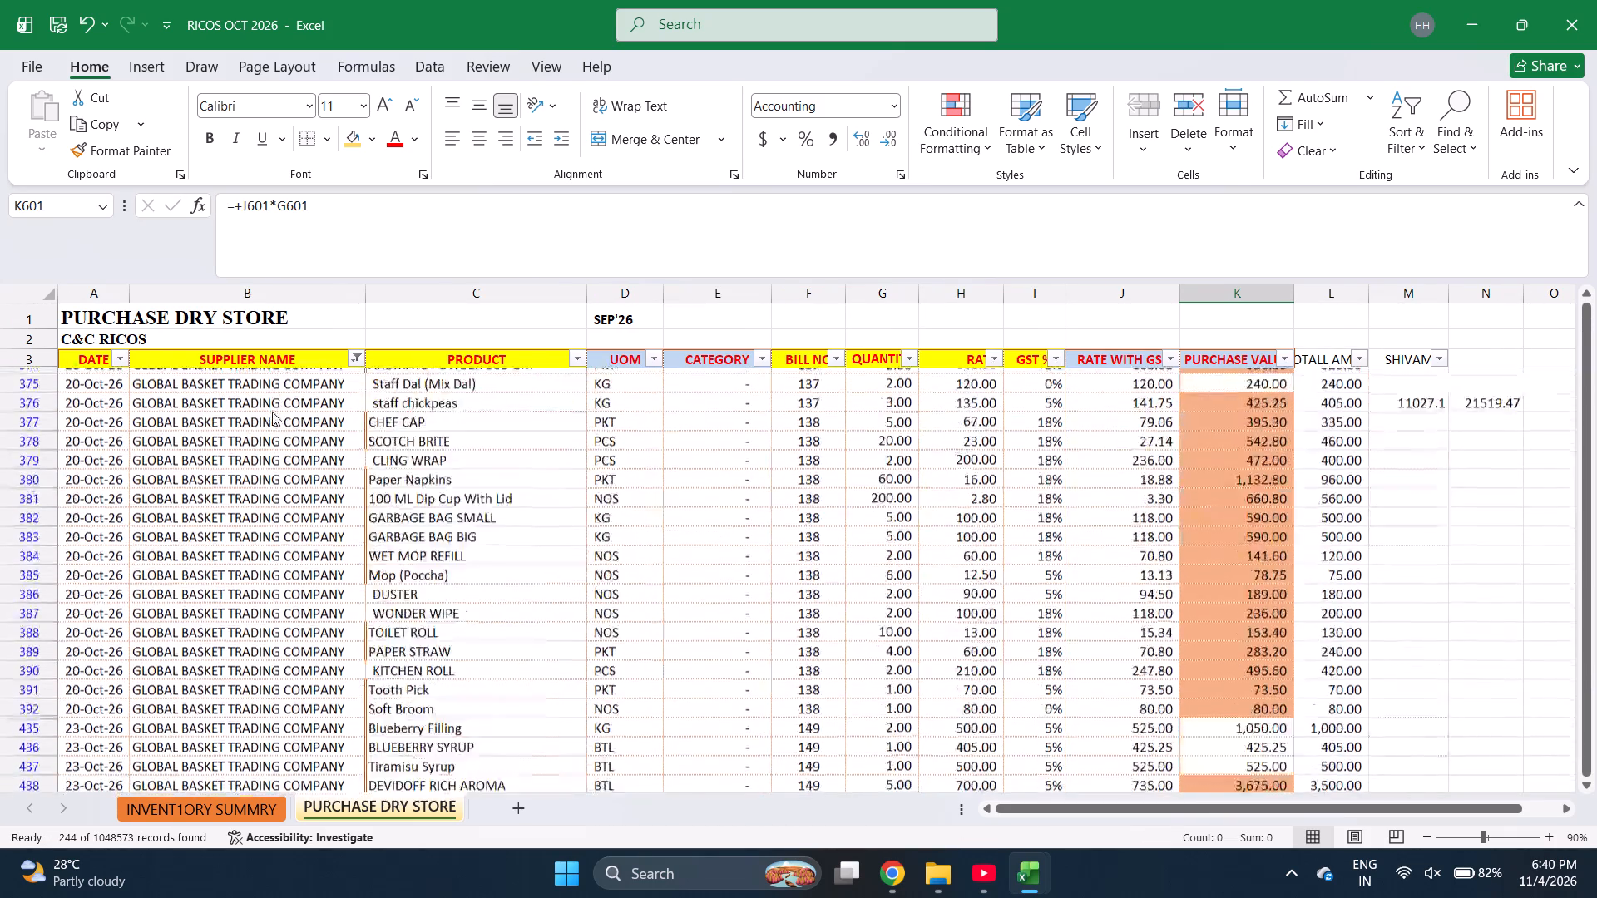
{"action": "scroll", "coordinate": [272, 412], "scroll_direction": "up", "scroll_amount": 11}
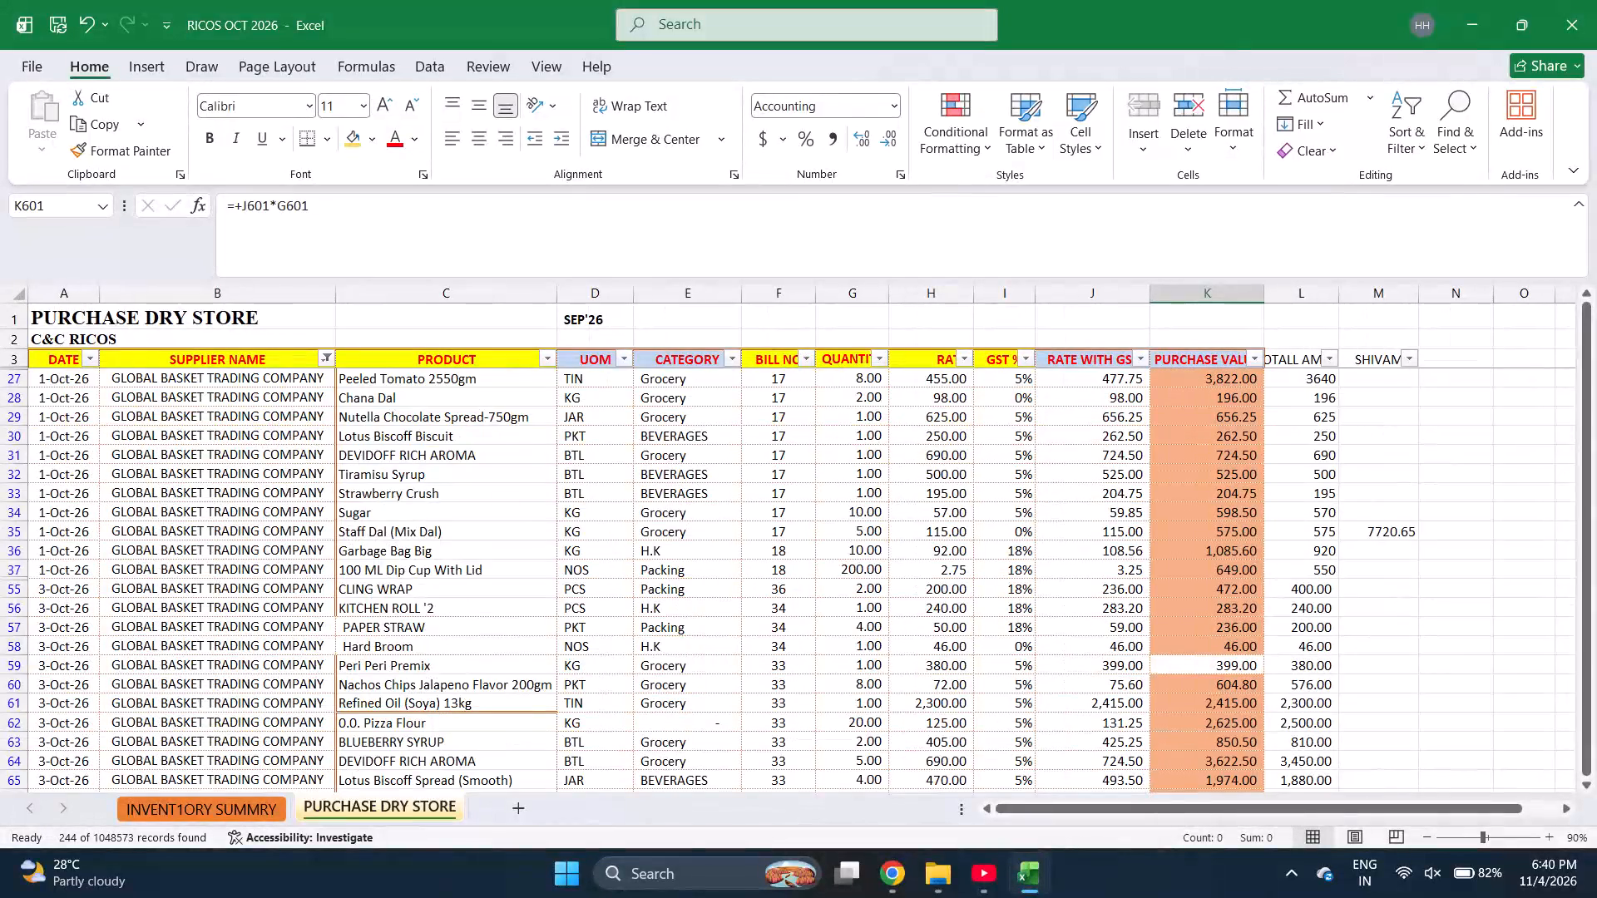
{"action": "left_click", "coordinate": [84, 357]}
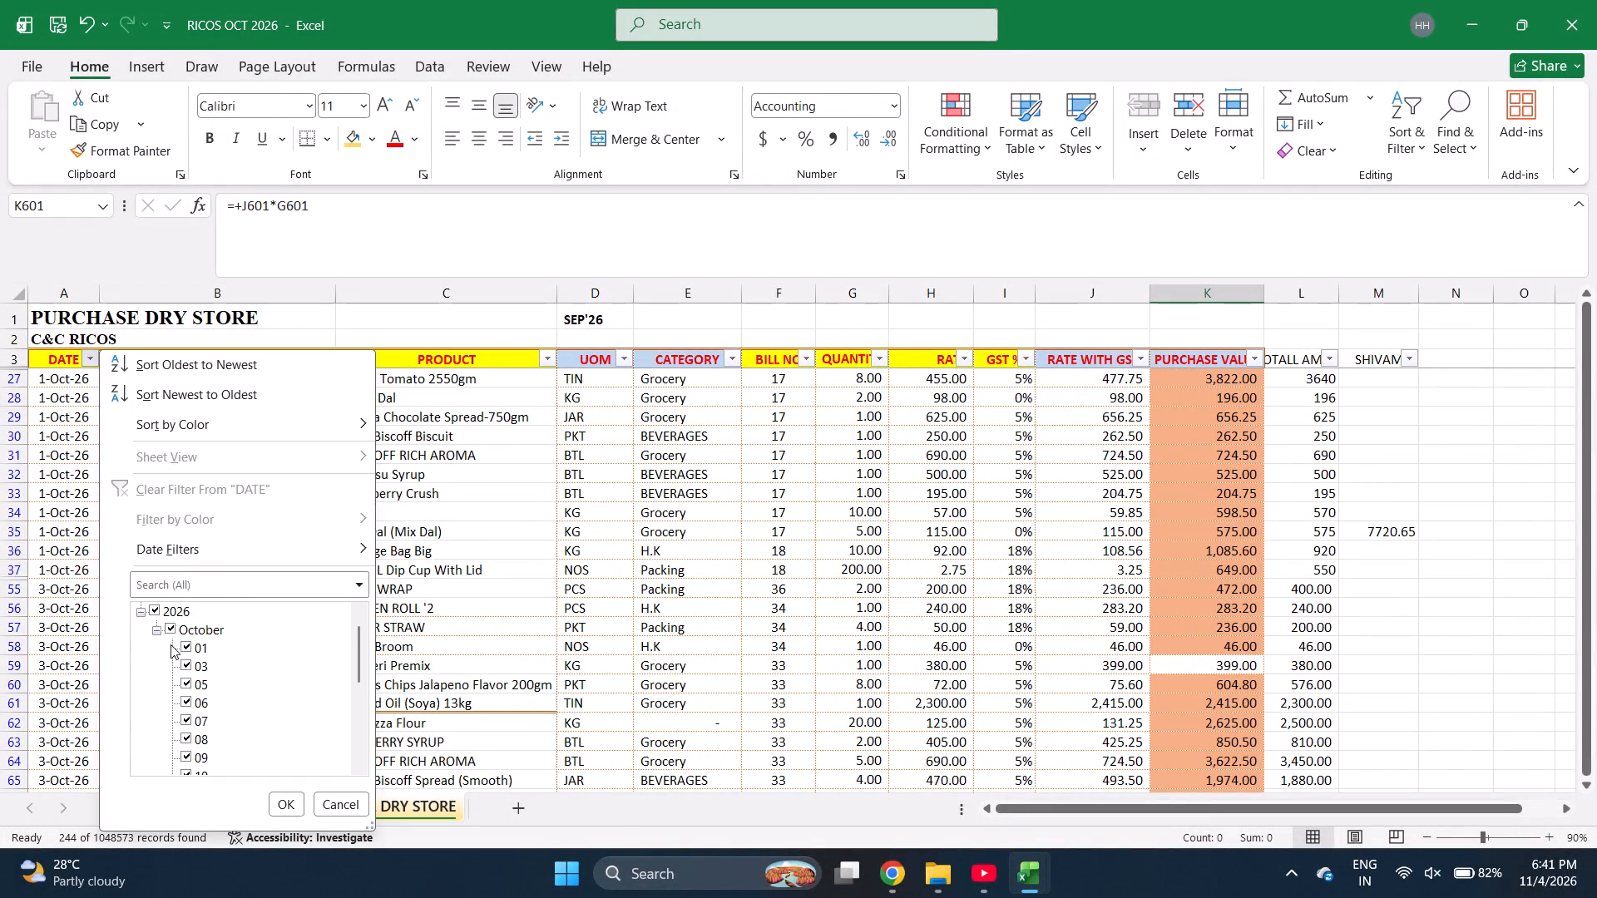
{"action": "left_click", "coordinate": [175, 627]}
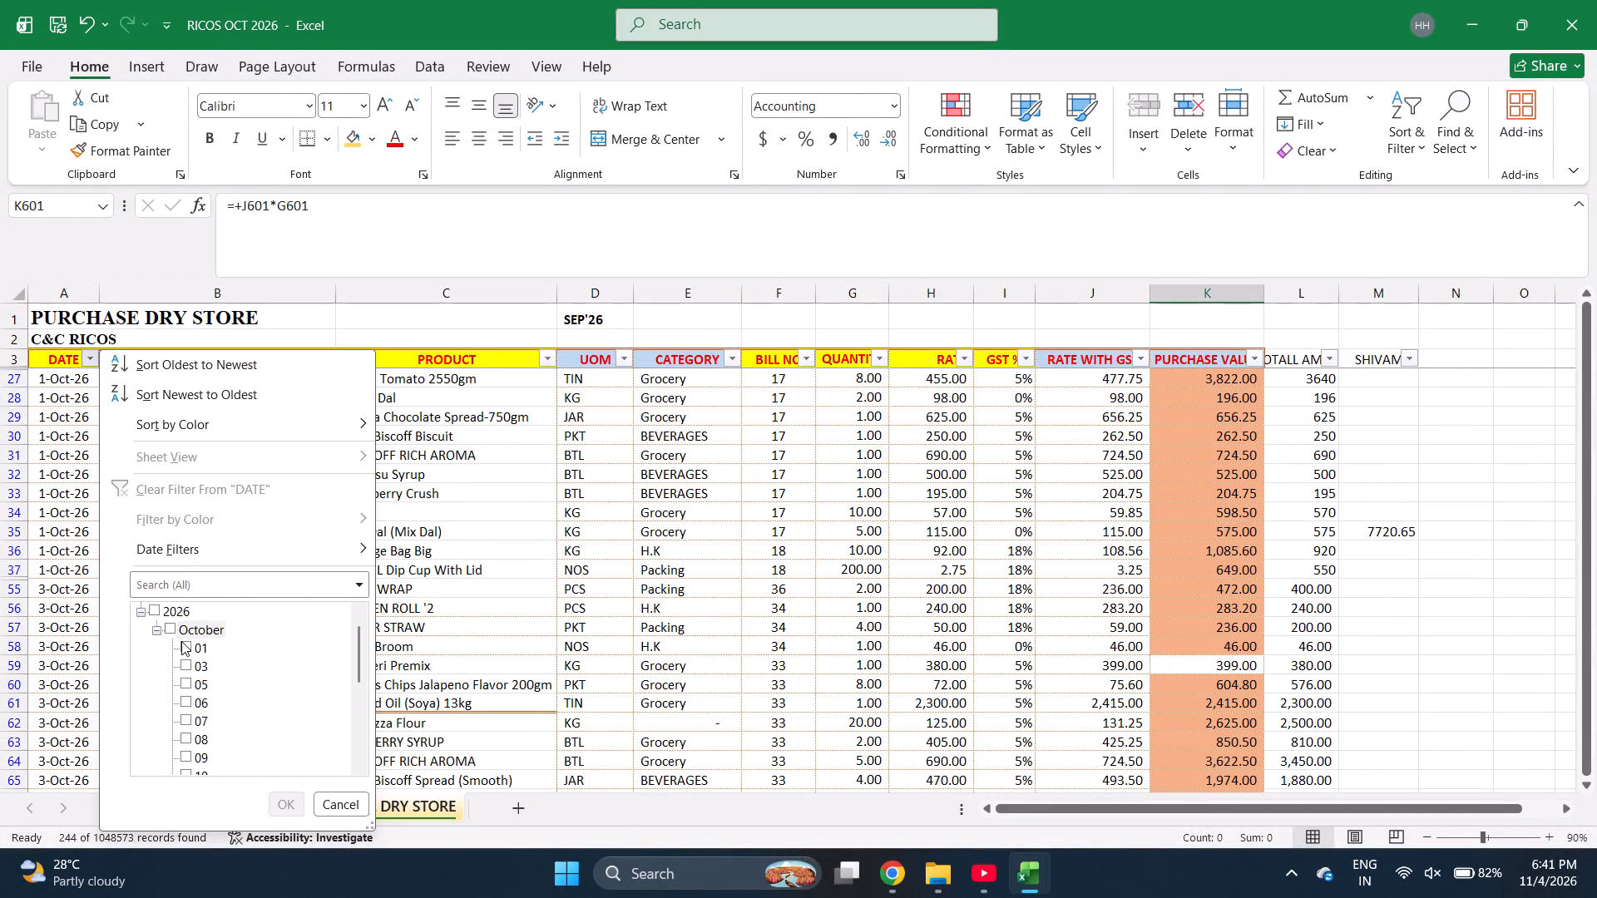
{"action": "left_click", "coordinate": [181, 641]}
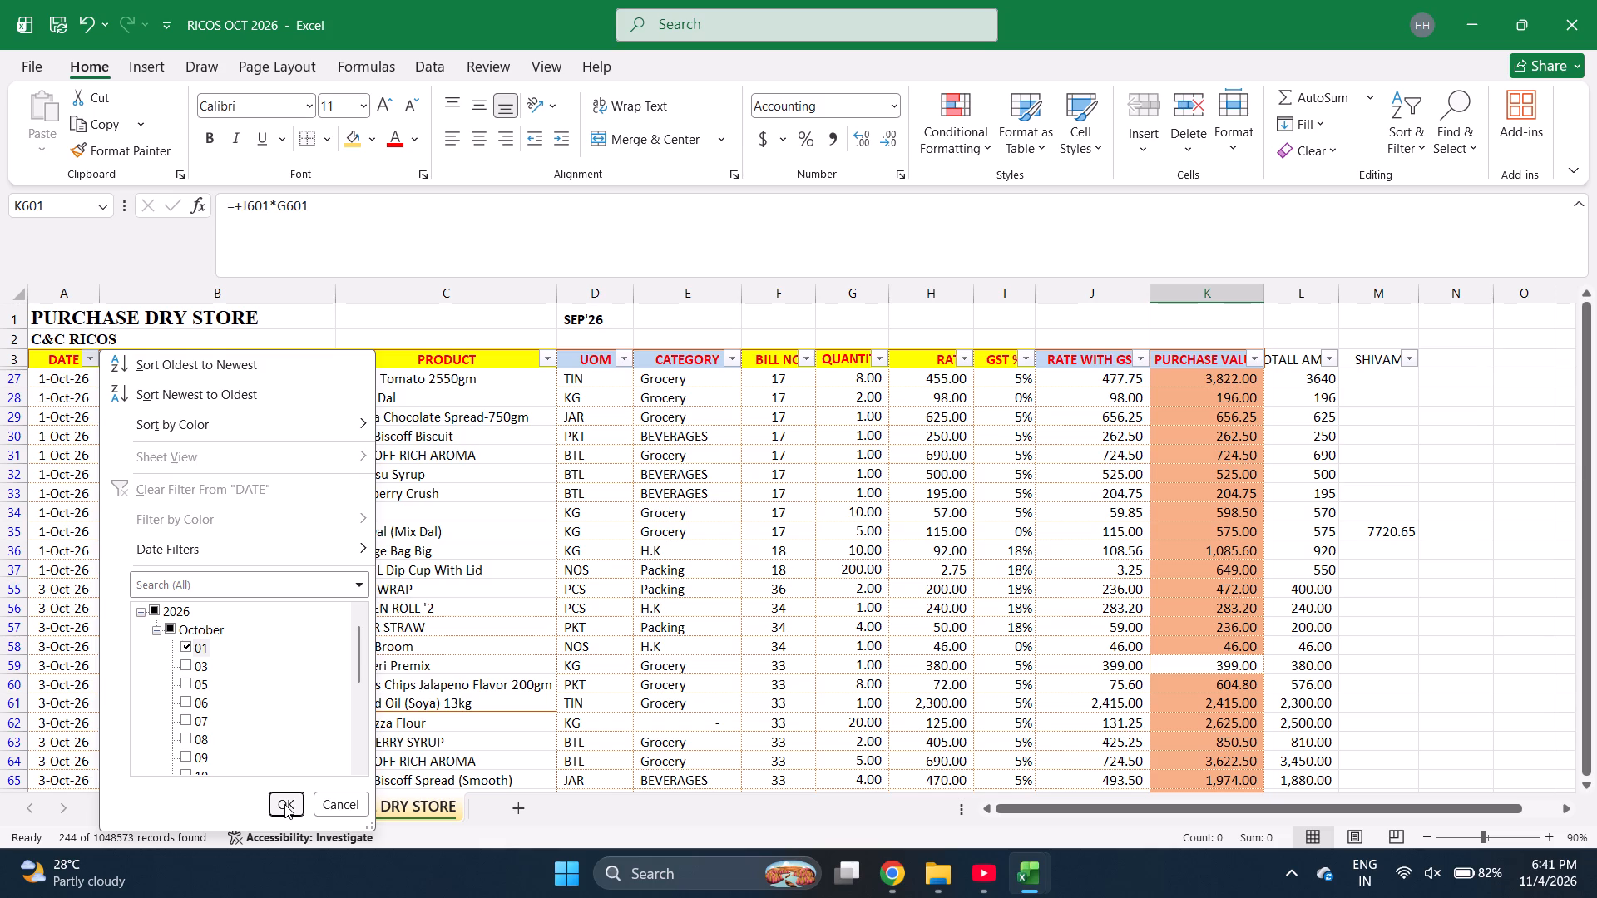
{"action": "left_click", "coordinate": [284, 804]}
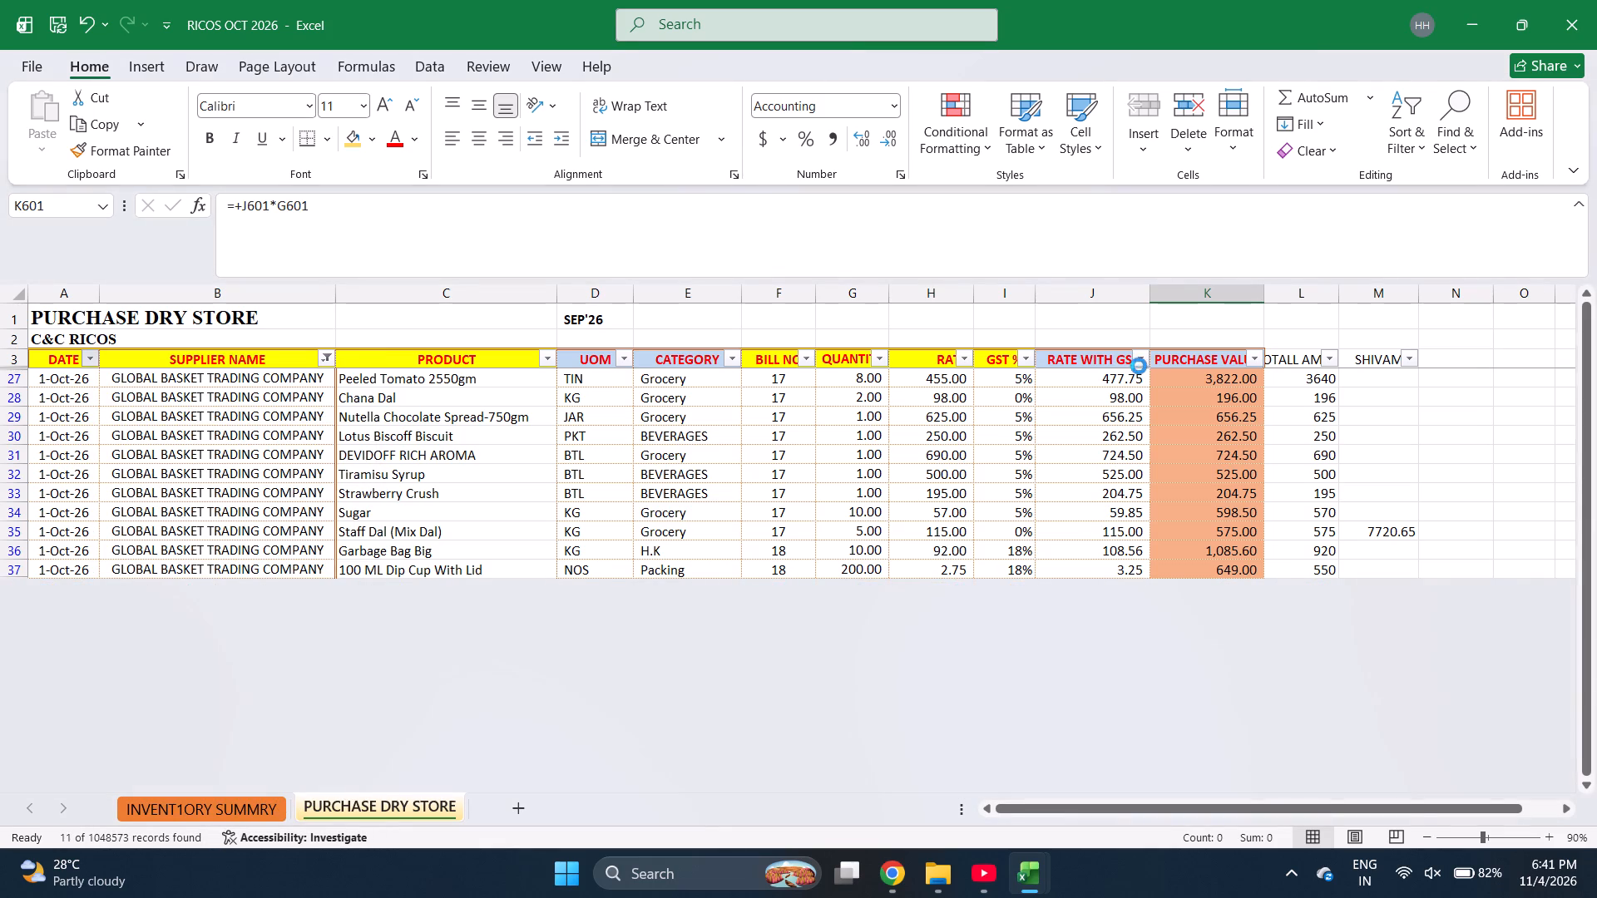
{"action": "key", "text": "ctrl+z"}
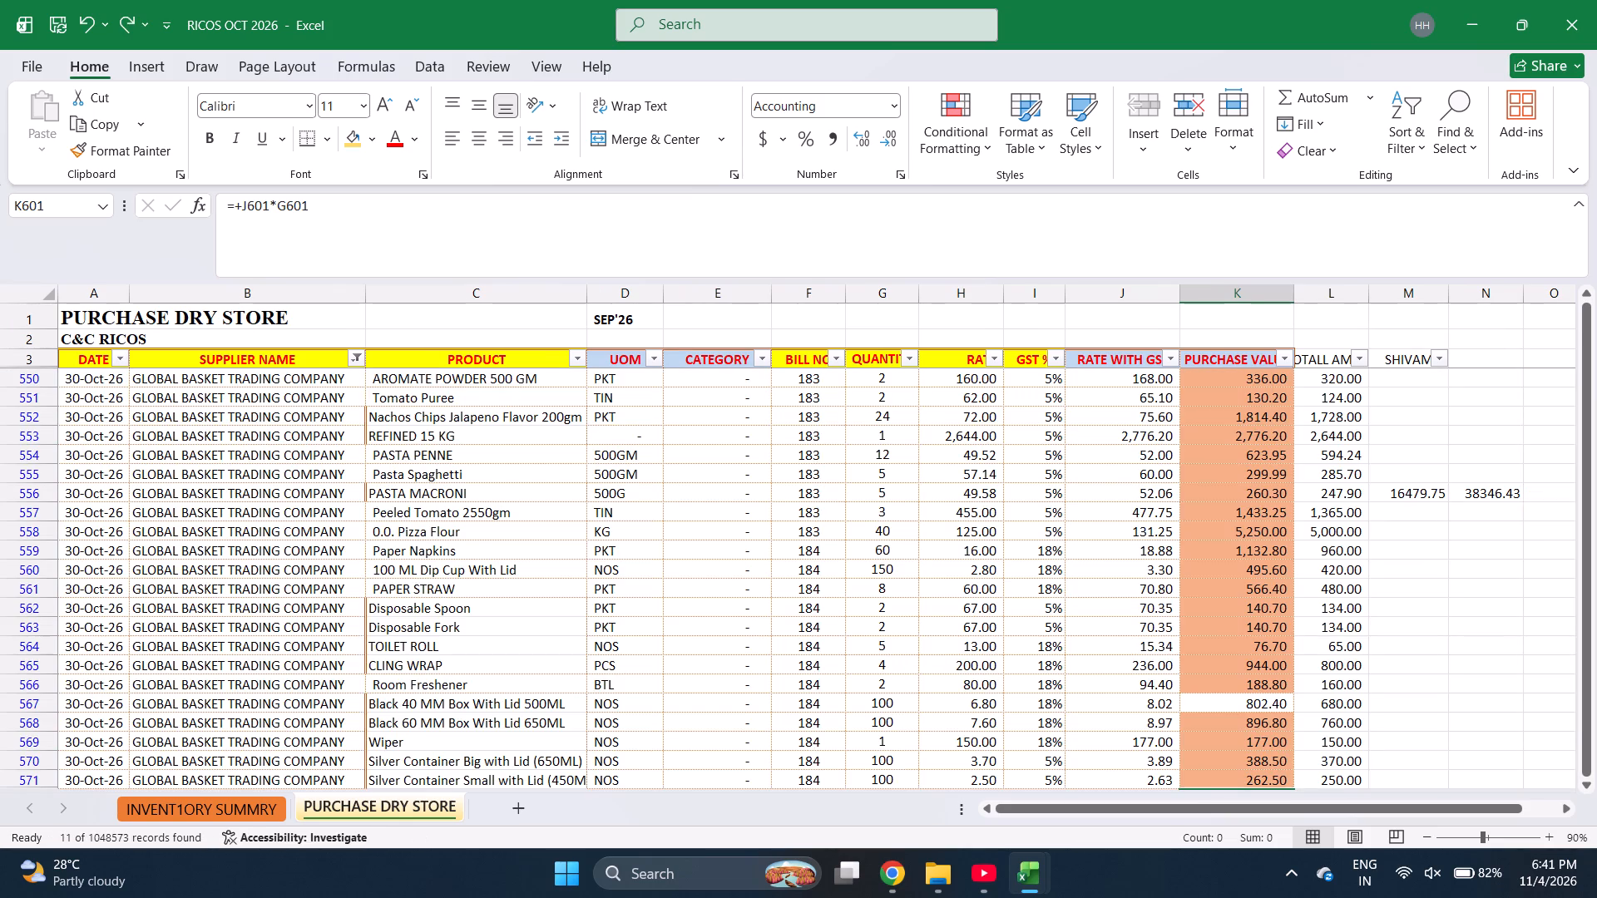
Total the PURCHASE VALUE column for all filtered GLOBAL BASKET TRADING COMPANY rows by selecting from the first purchase row to the last.
{"action": "scroll", "coordinate": [913, 554], "scroll_direction": "up", "scroll_amount": 3}
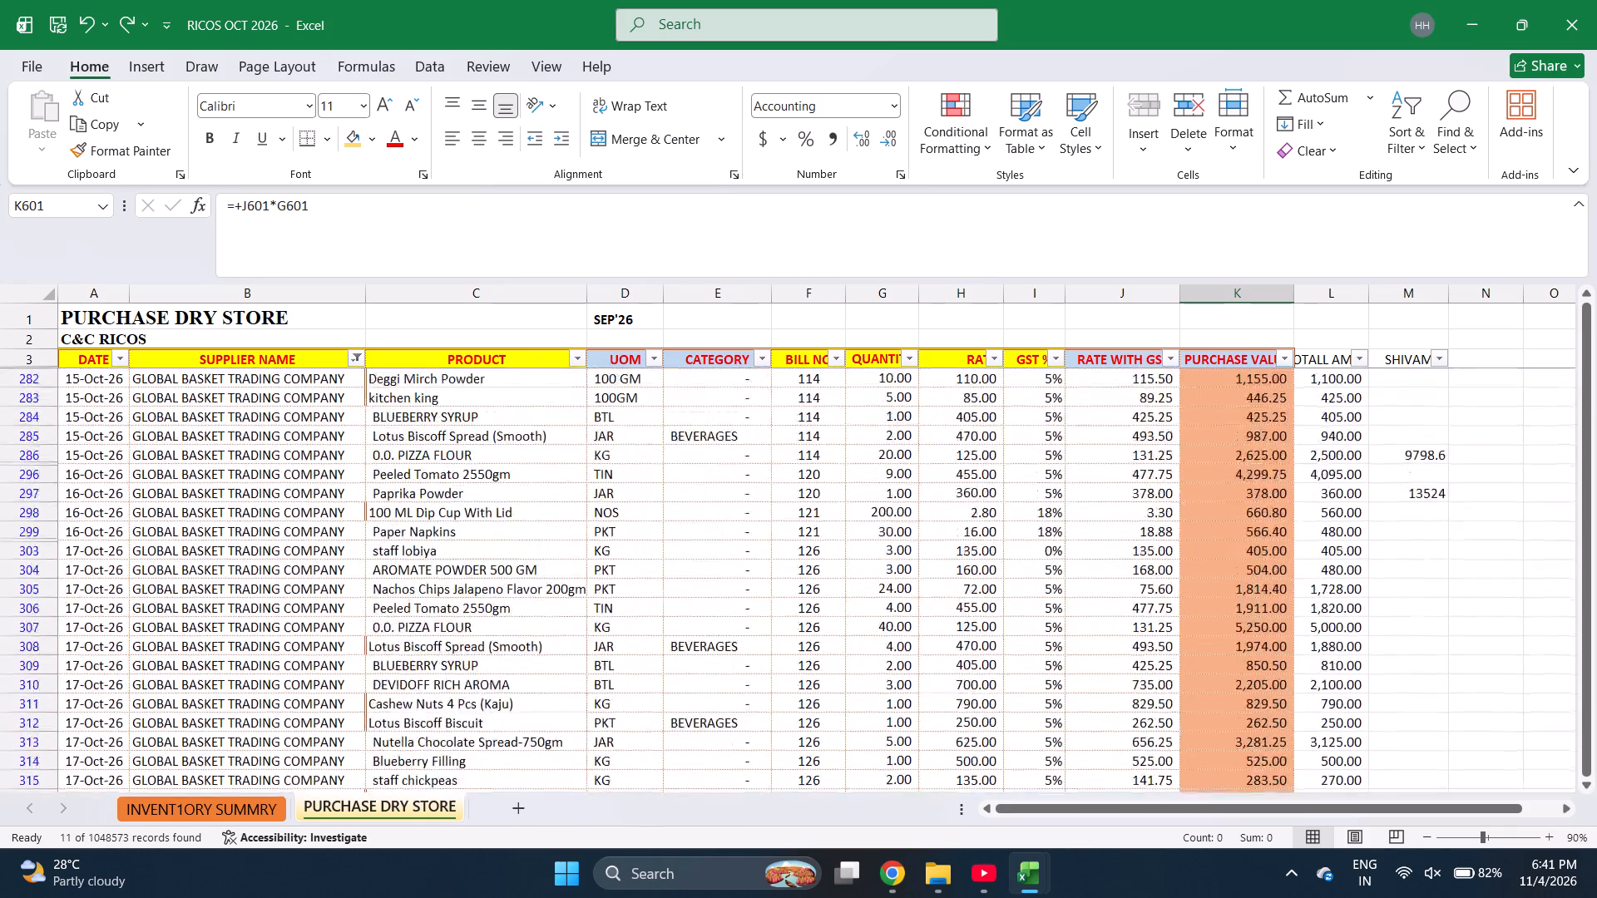
{"action": "left_click", "coordinate": [1229, 359]}
{"action": "key", "text": "Down"}
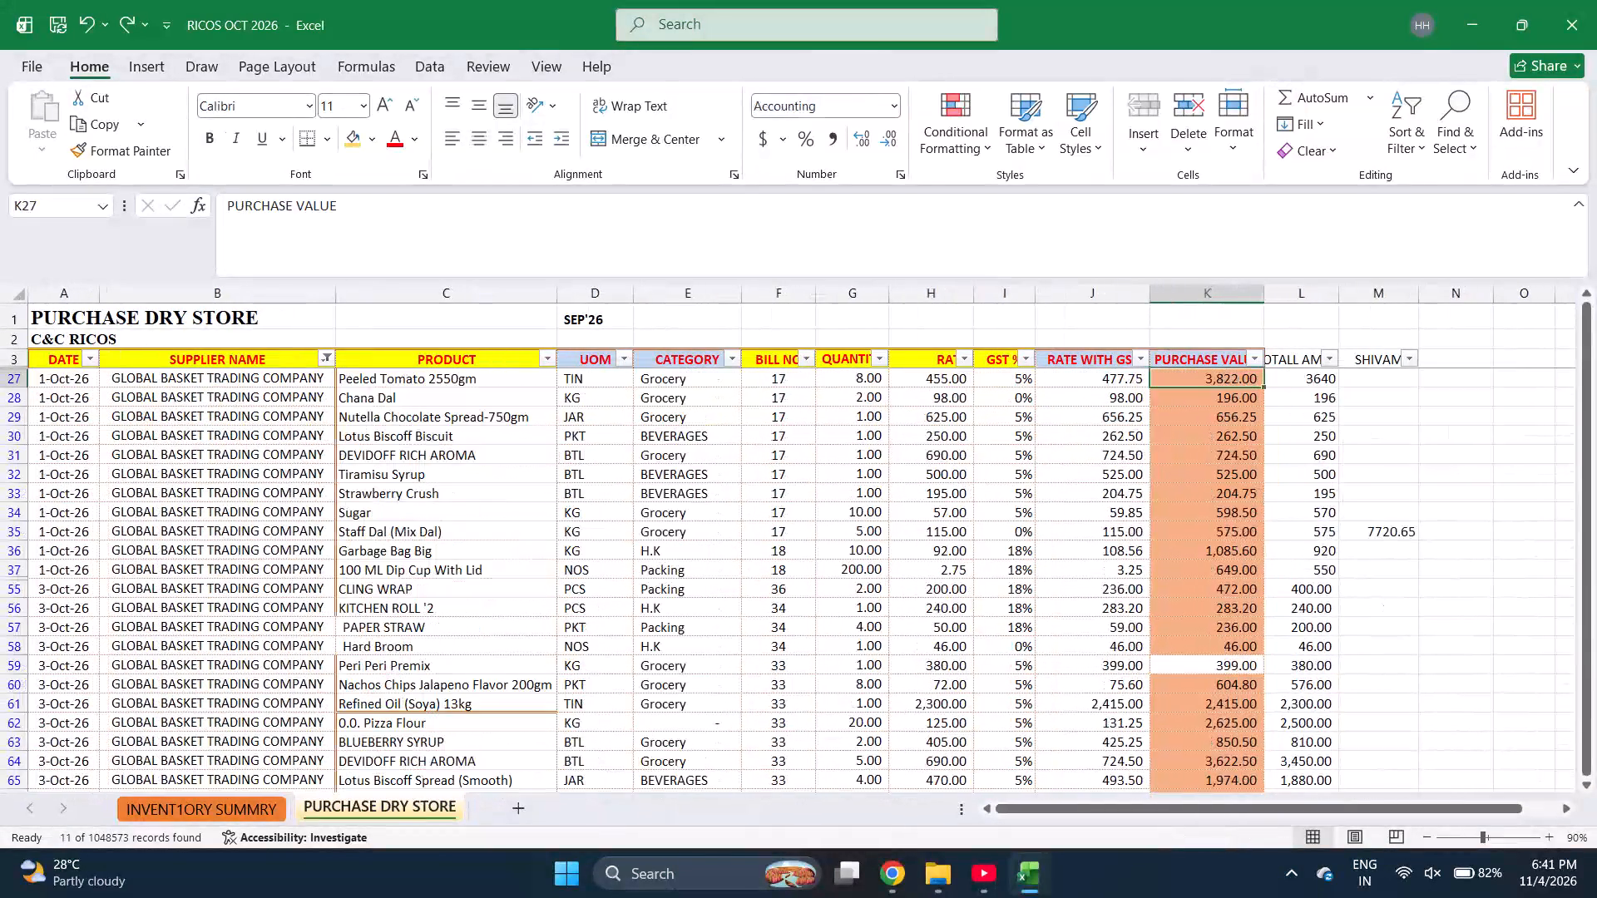
{"action": "key", "text": "ctrl+shift+Down"}
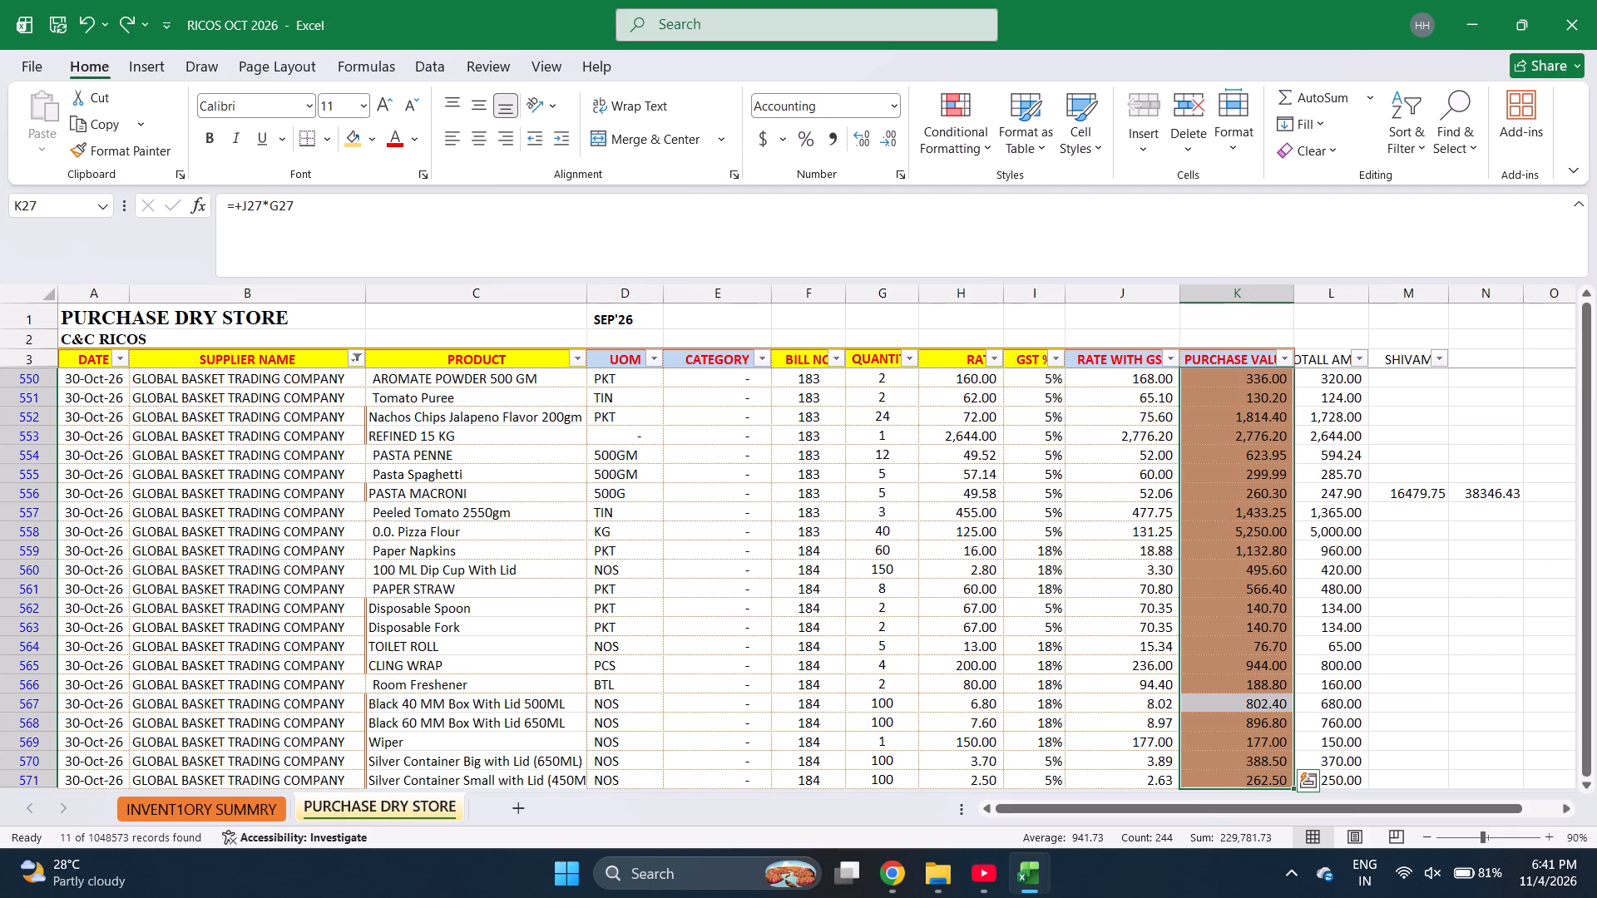
Total the PURCHASE VALUE cells of bill 17 dated 1-Oct-26, selecting from Peeled Tomato 2550gm to Staff Dal (Mix Dal).
{"action": "scroll", "coordinate": [994, 442], "scroll_direction": "up", "scroll_amount": 5}
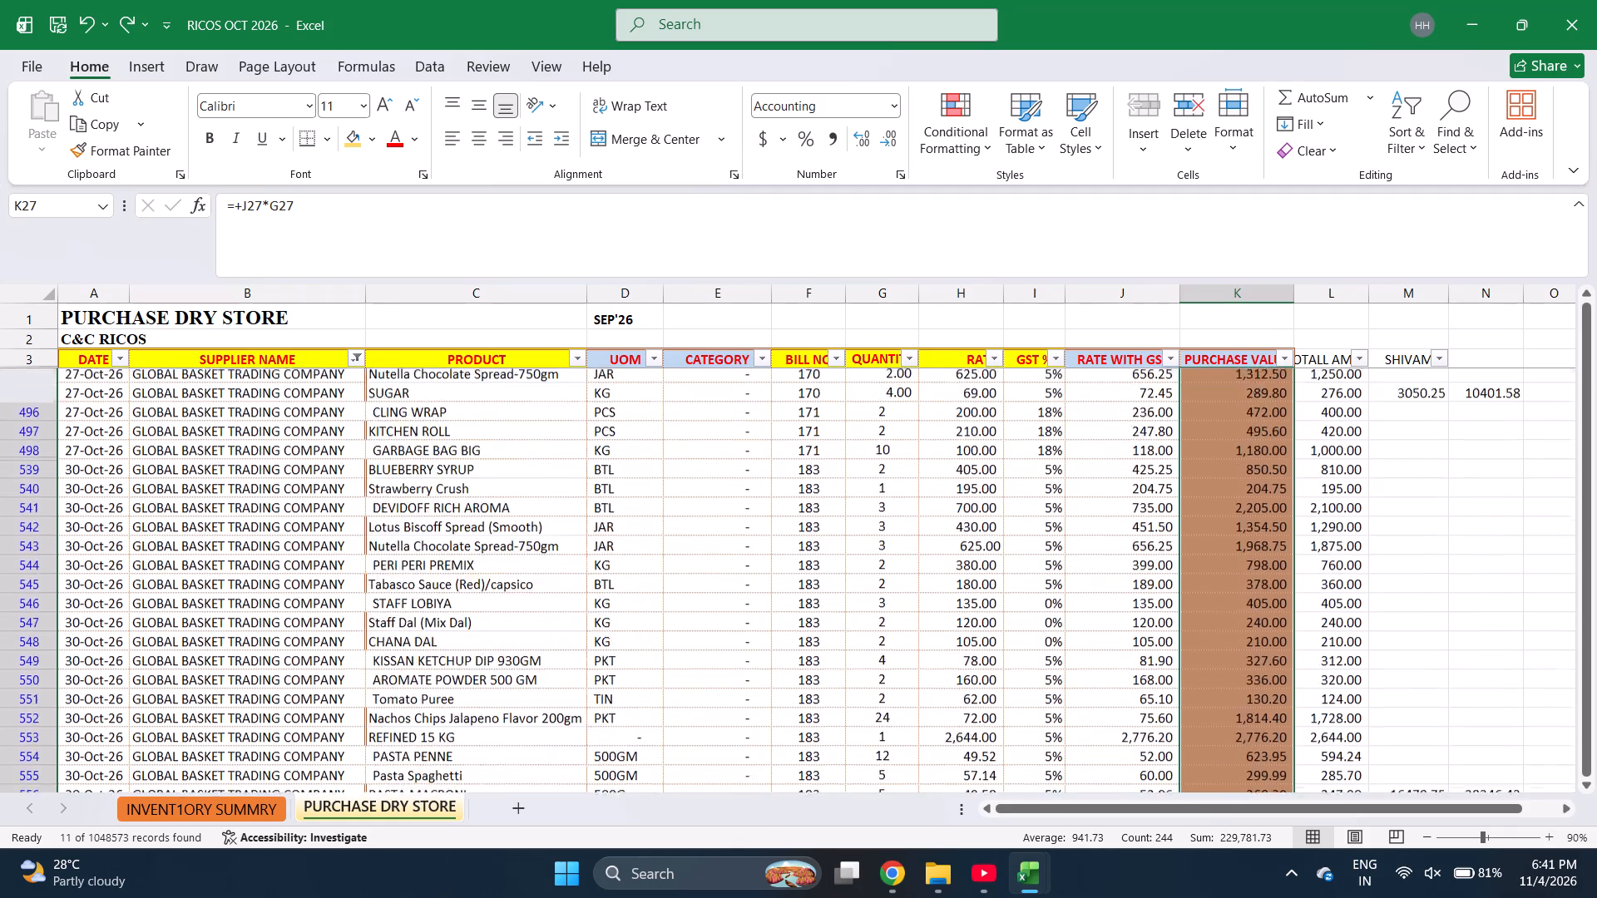
{"action": "scroll", "coordinate": [994, 442], "scroll_direction": "up", "scroll_amount": 10}
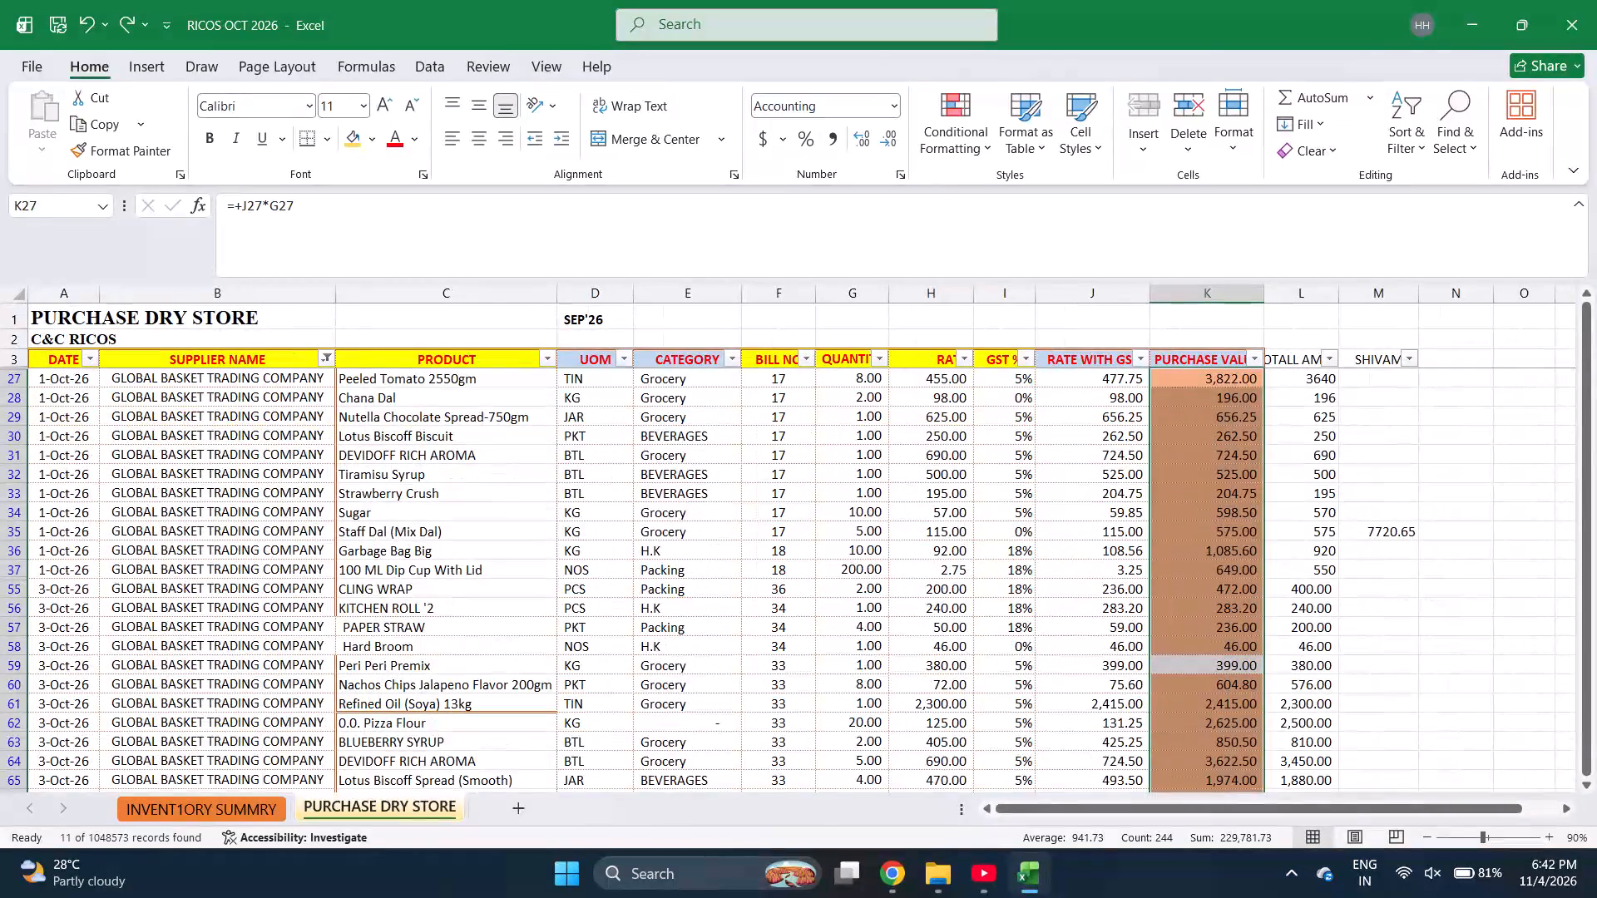
{"action": "left_click", "coordinate": [1193, 381]}
{"action": "key", "text": "shift+Down"}
{"action": "key", "text": "shift+Down"}
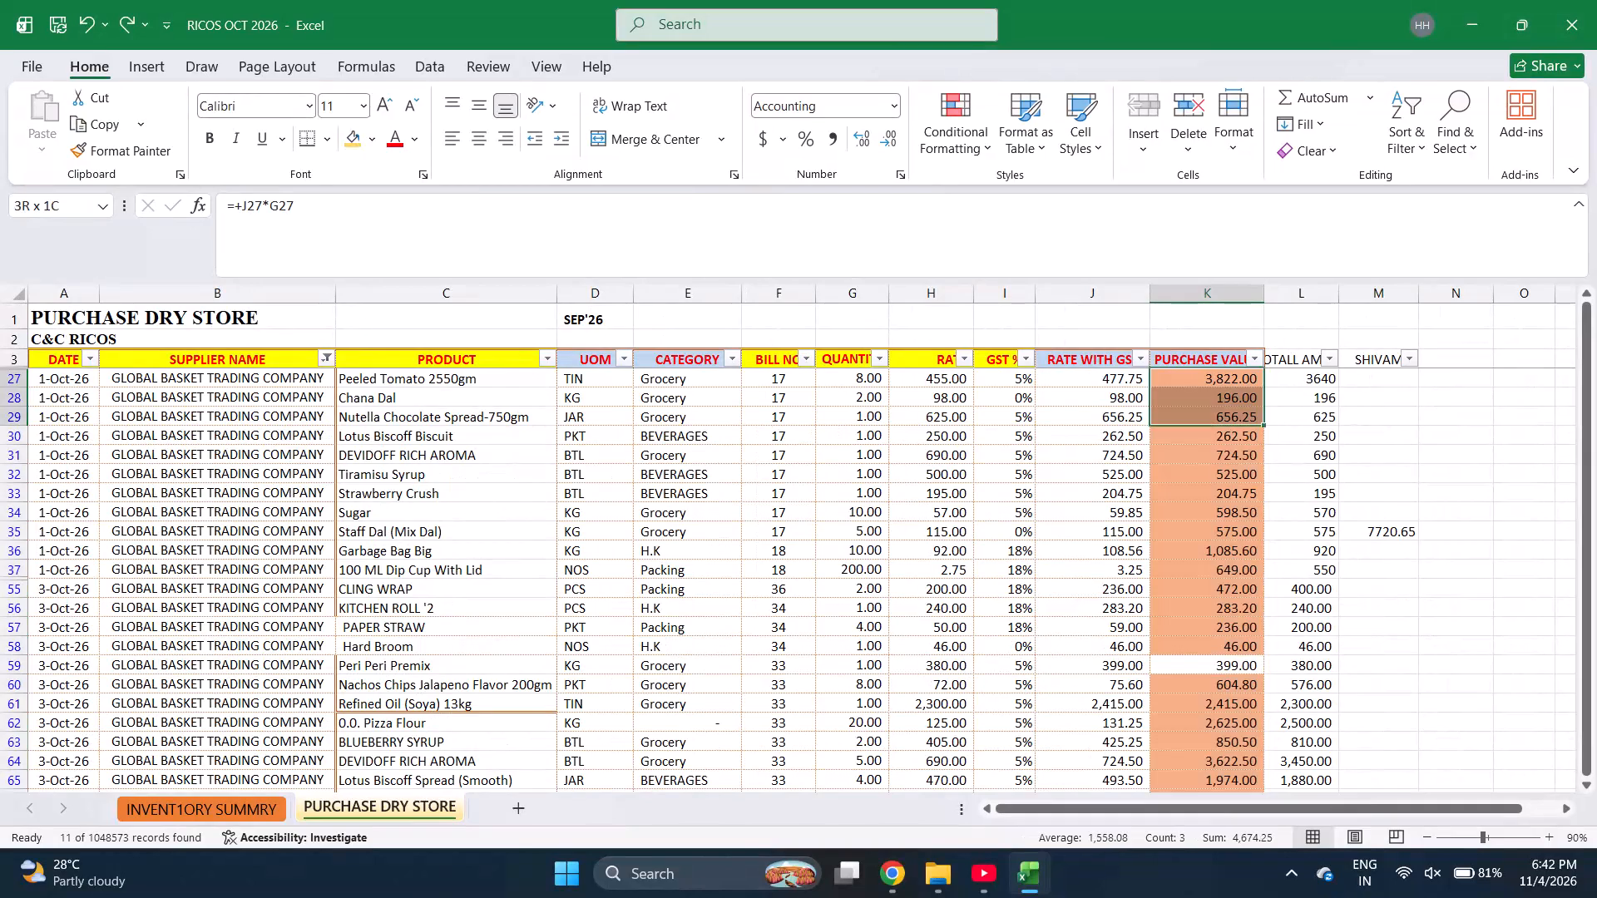
{"action": "key", "text": "shift+Down"}
{"action": "key", "text": "shift+Down"}
{"action": "key", "text": "shift+Down"}
{"action": "key", "text": "shift+Down"}
{"action": "key", "text": "shift+Down"}
{"action": "key", "text": "shift+Down"}
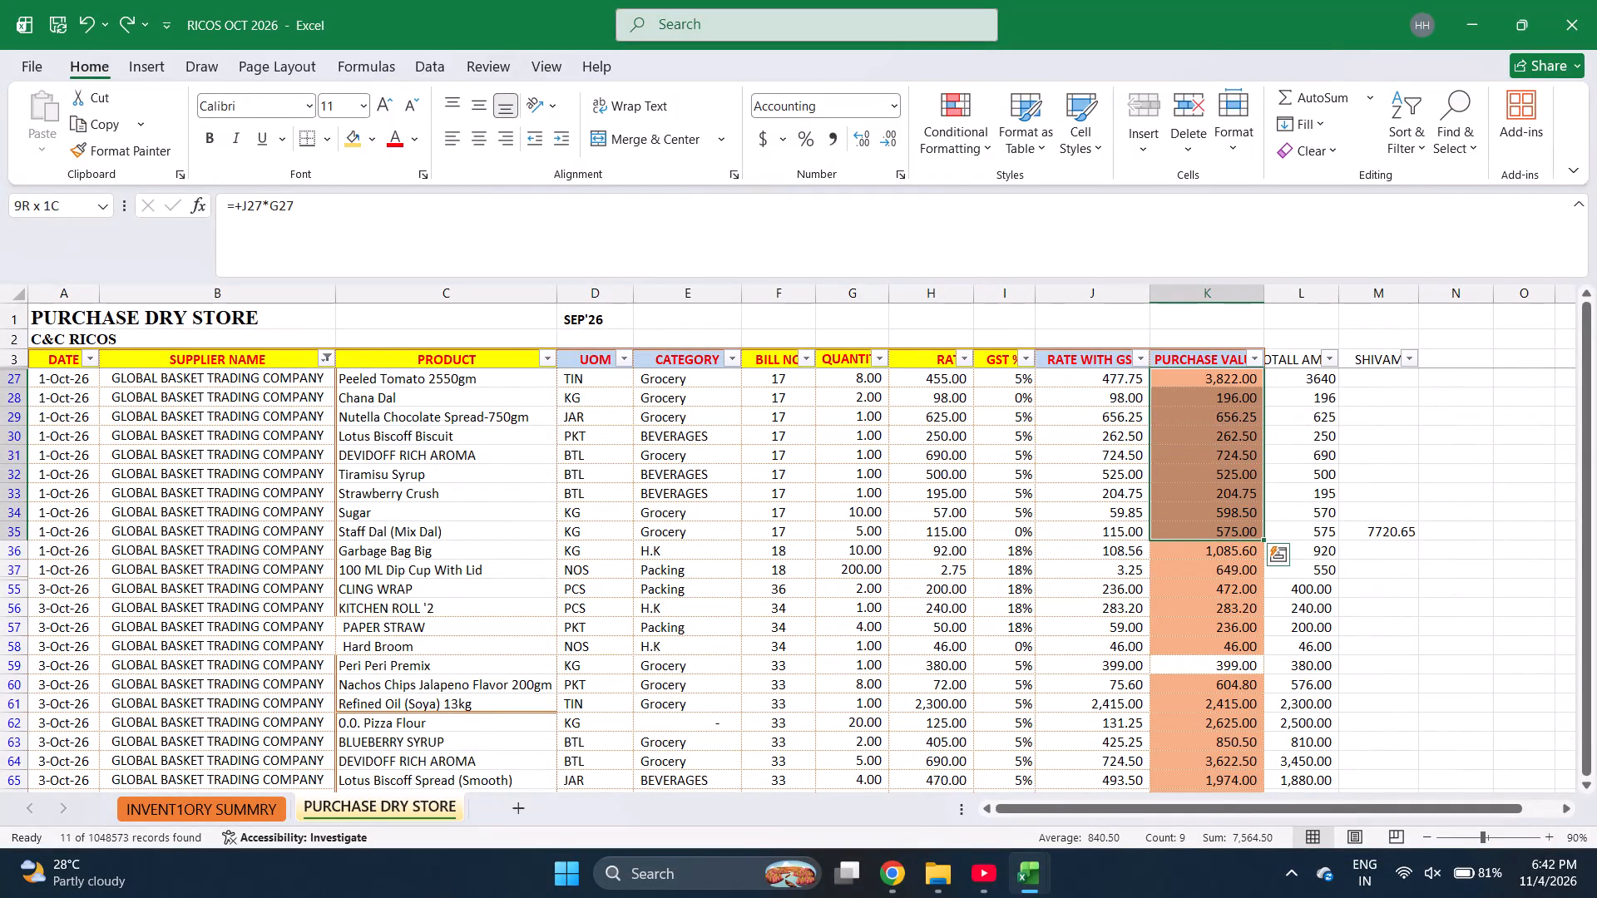
Extend the bill 17 selection across to the BILL NO column to check its rows, and reduce it back to PURCHASE VALUE only.
{"action": "key", "text": "shift+Left"}
{"action": "key", "text": "shift+Left"}
{"action": "key", "text": "shift+Left"}
{"action": "key", "text": "shift+Left"}
{"action": "key", "text": "shift+Left"}
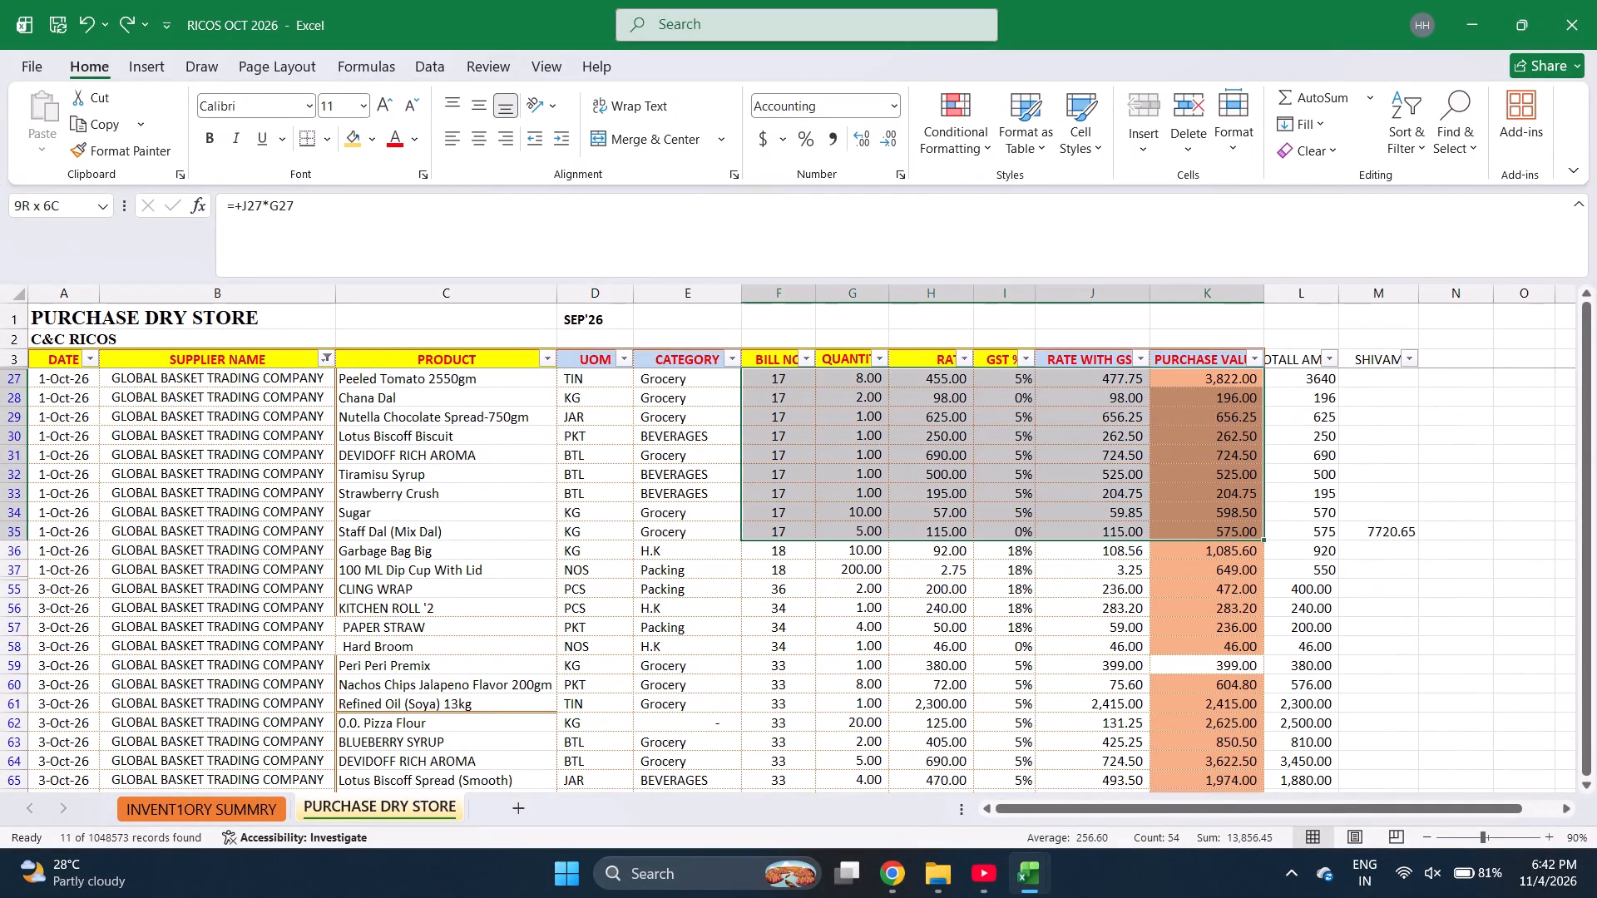
{"action": "key", "text": "shift+Right"}
{"action": "key", "text": "shift+Right"}
{"action": "key", "text": "shift+Right"}
{"action": "key", "text": "shift+Right"}
{"action": "key", "text": "shift+Right"}
{"action": "key", "text": "shift+Right"}
{"action": "key", "text": "shift+Left"}
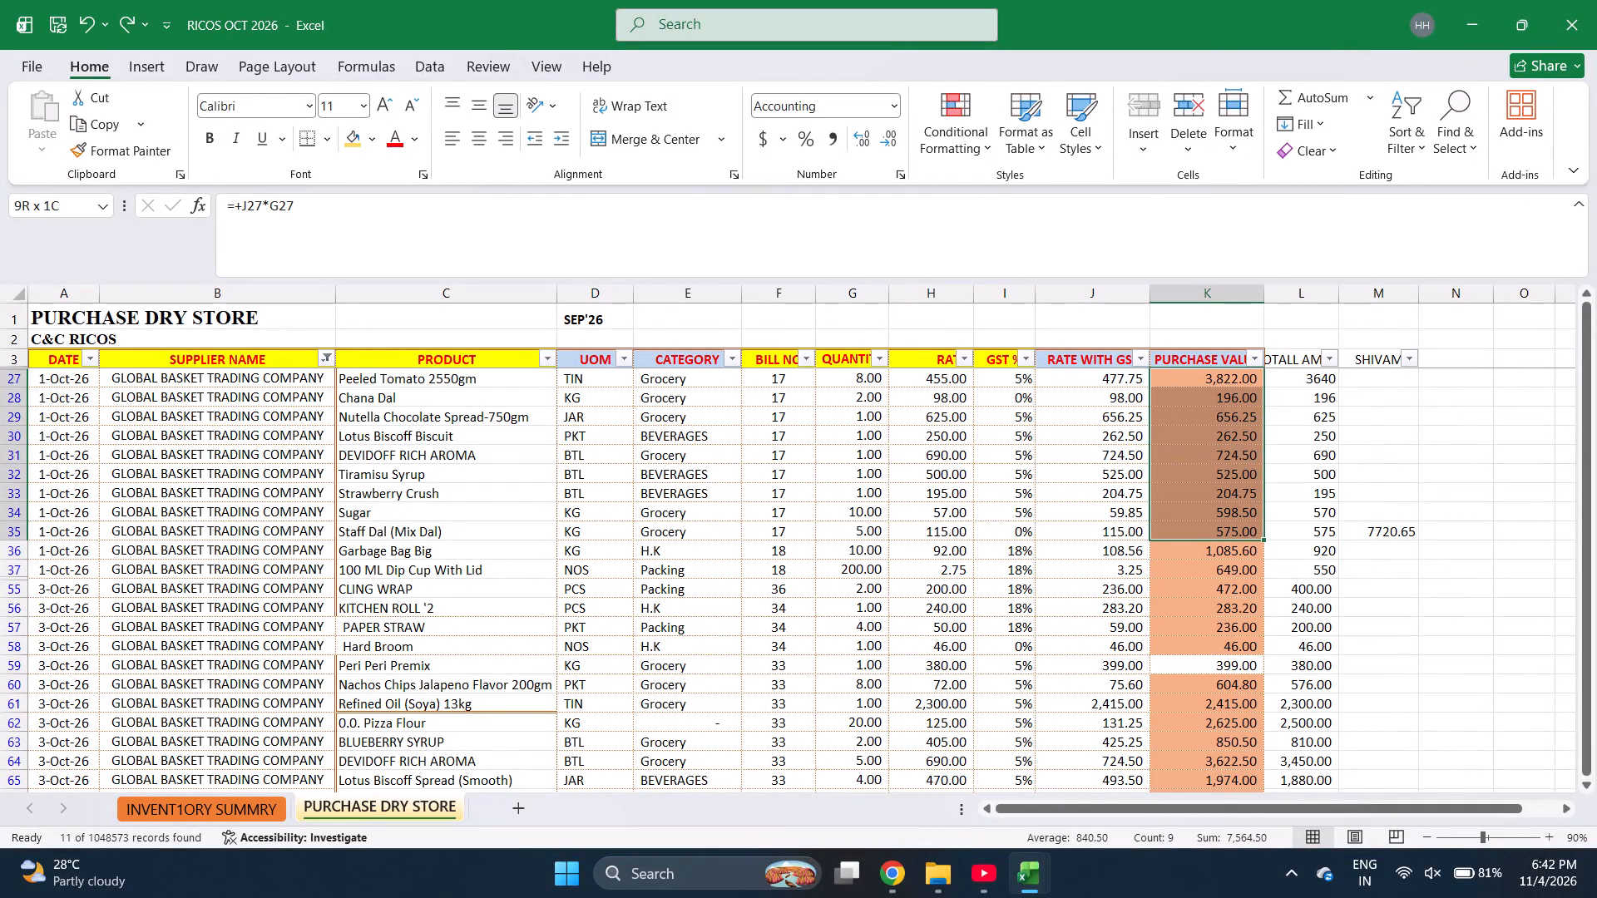
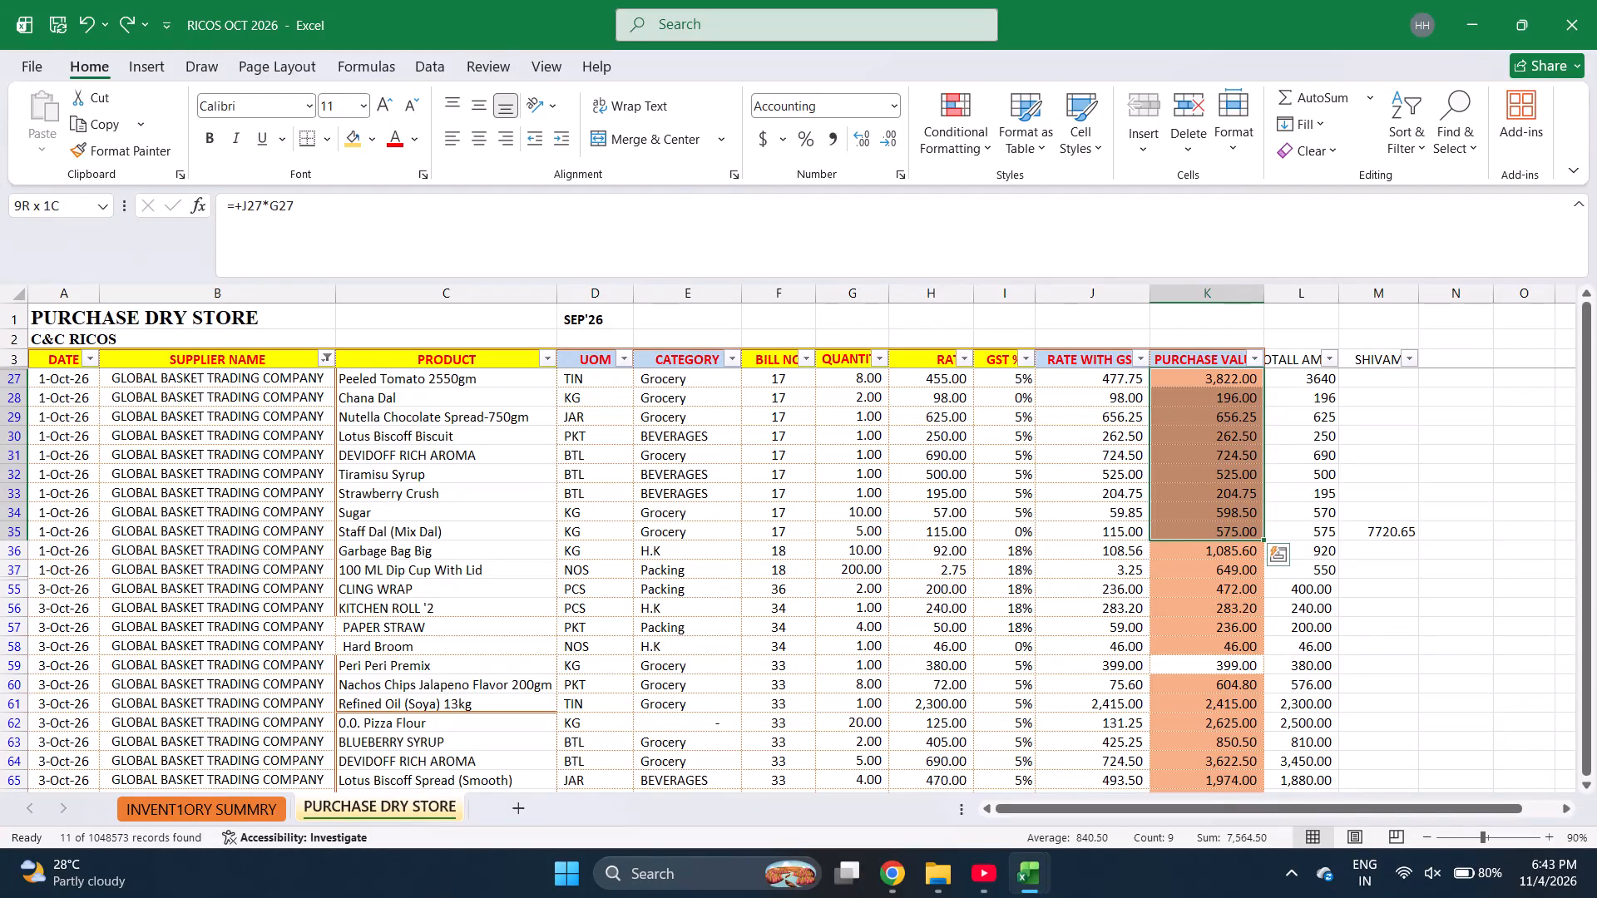
Select the PURCHASE VALUE cell of Garbage Bag Big, the first row of bill 18 dated 1-Oct-26.
{"action": "left_click", "coordinate": [1206, 545]}
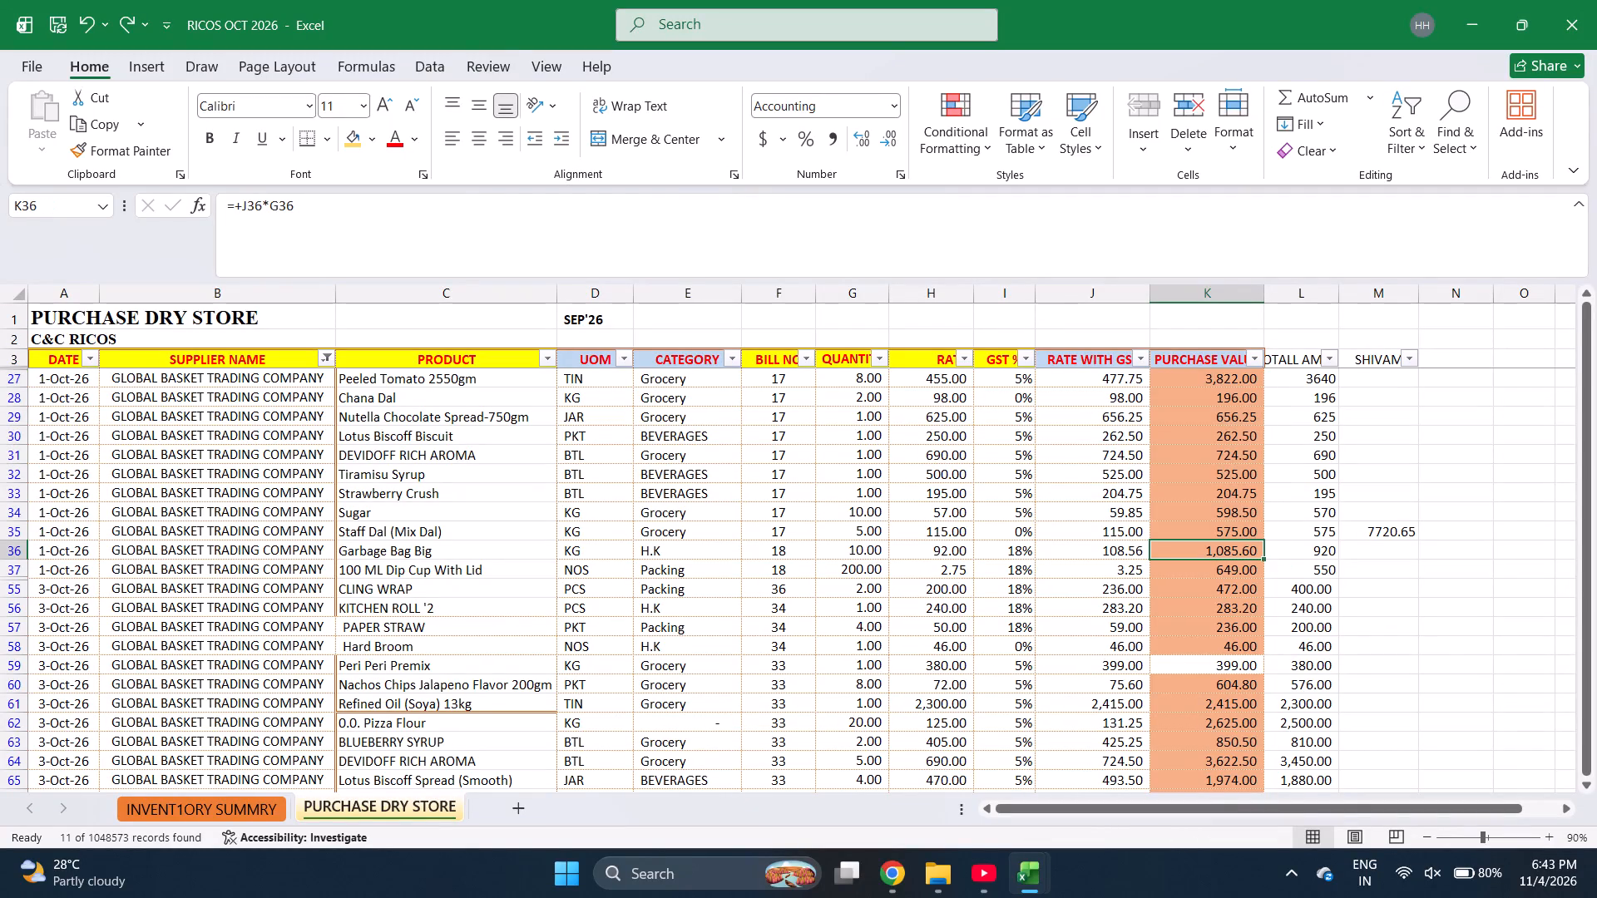
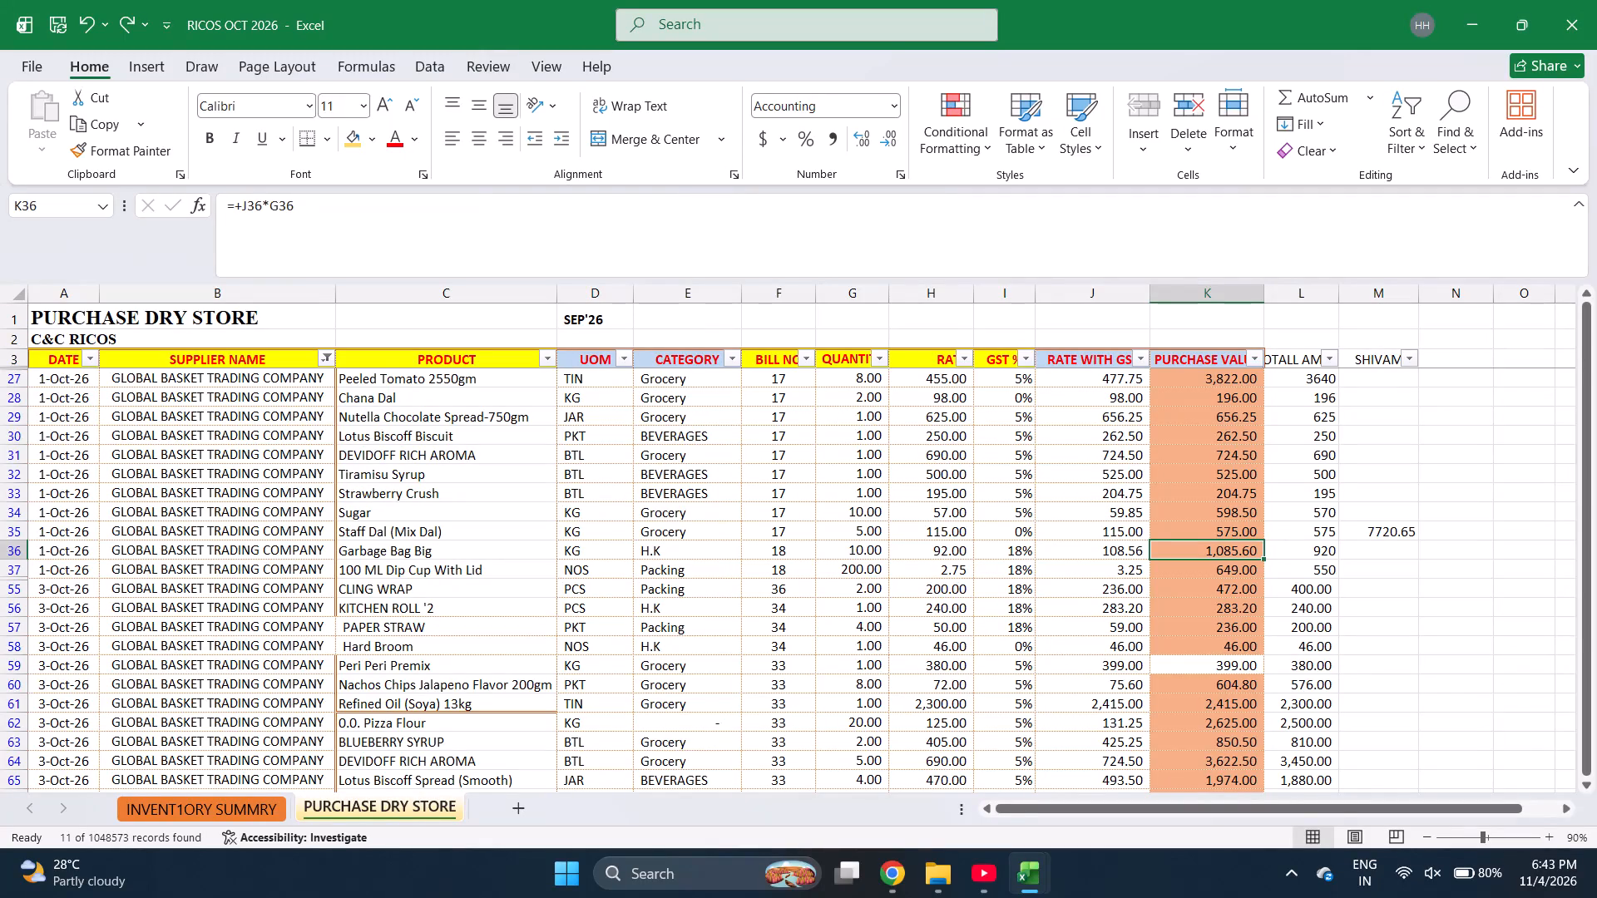
Check the PURCHASE VALUE entries of bill 17 row by row through Staff Dal (Mix Dal), then that row's SHIVAM formula.
{"action": "key", "text": "Up"}
{"action": "key", "text": "Up"}
{"action": "key", "text": "Up"}
{"action": "key", "text": "Up"}
{"action": "key", "text": "Up"}
{"action": "key", "text": "Up"}
{"action": "key", "text": "Up"}
{"action": "key", "text": "Up"}
{"action": "key", "text": "Up"}
{"action": "key", "text": "Up"}
{"action": "key", "text": "Up"}
{"action": "key", "text": "Up"}
{"action": "key", "text": "Up"}
{"action": "key", "text": "Up"}
{"action": "key", "text": "Up"}
{"action": "key", "text": "Up"}
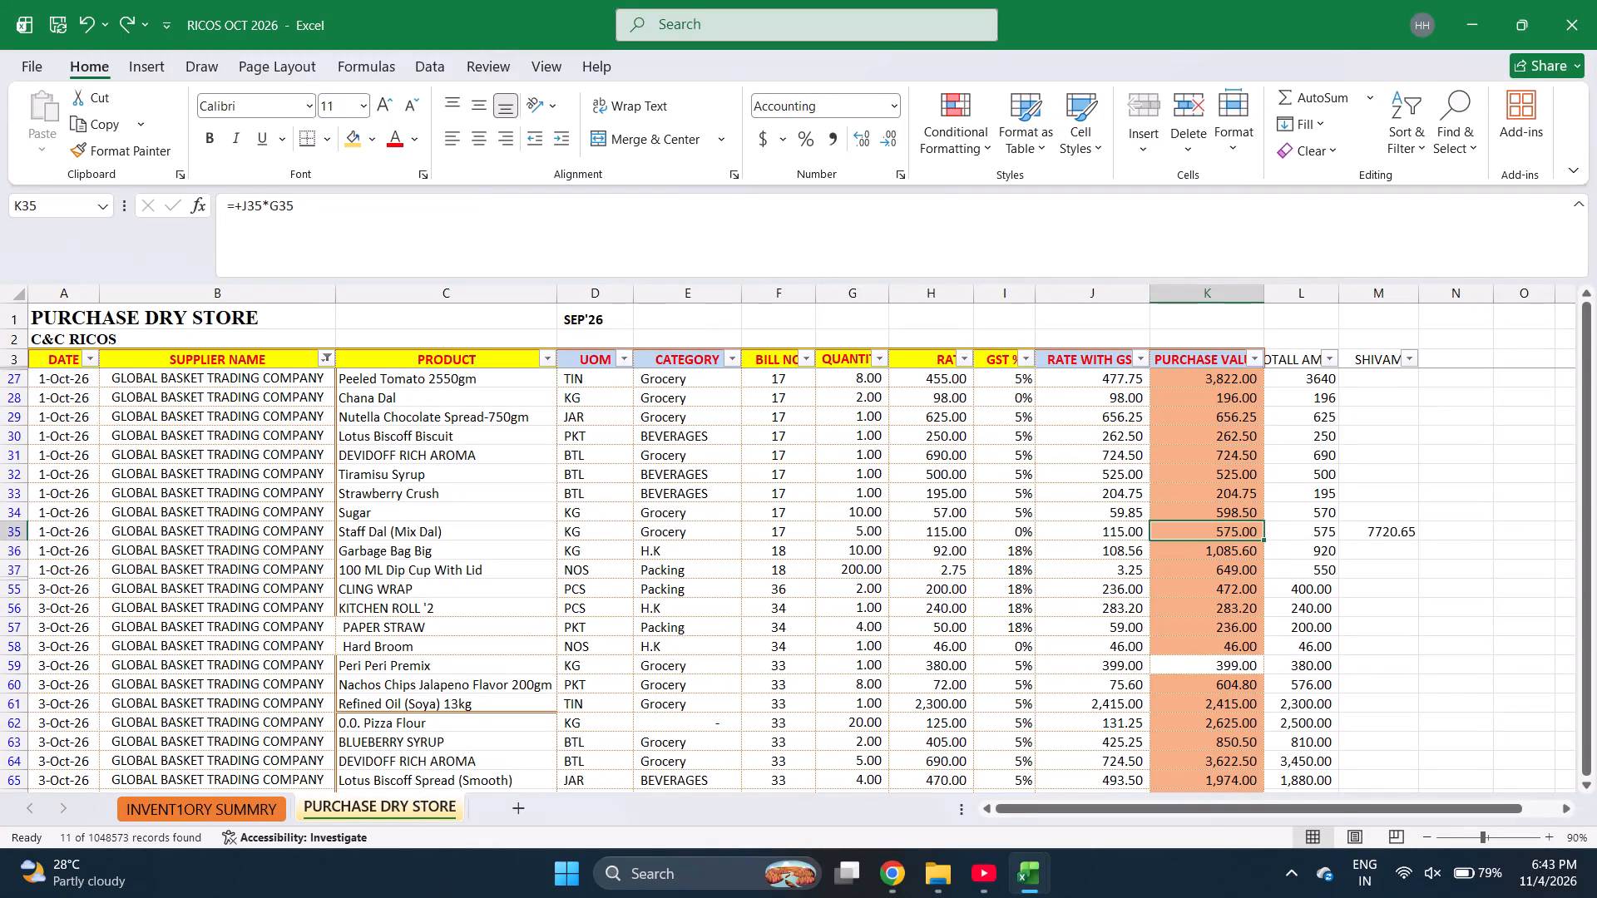
{"action": "key", "text": "Up"}
{"action": "key", "text": "Down"}
{"action": "key", "text": "Down"}
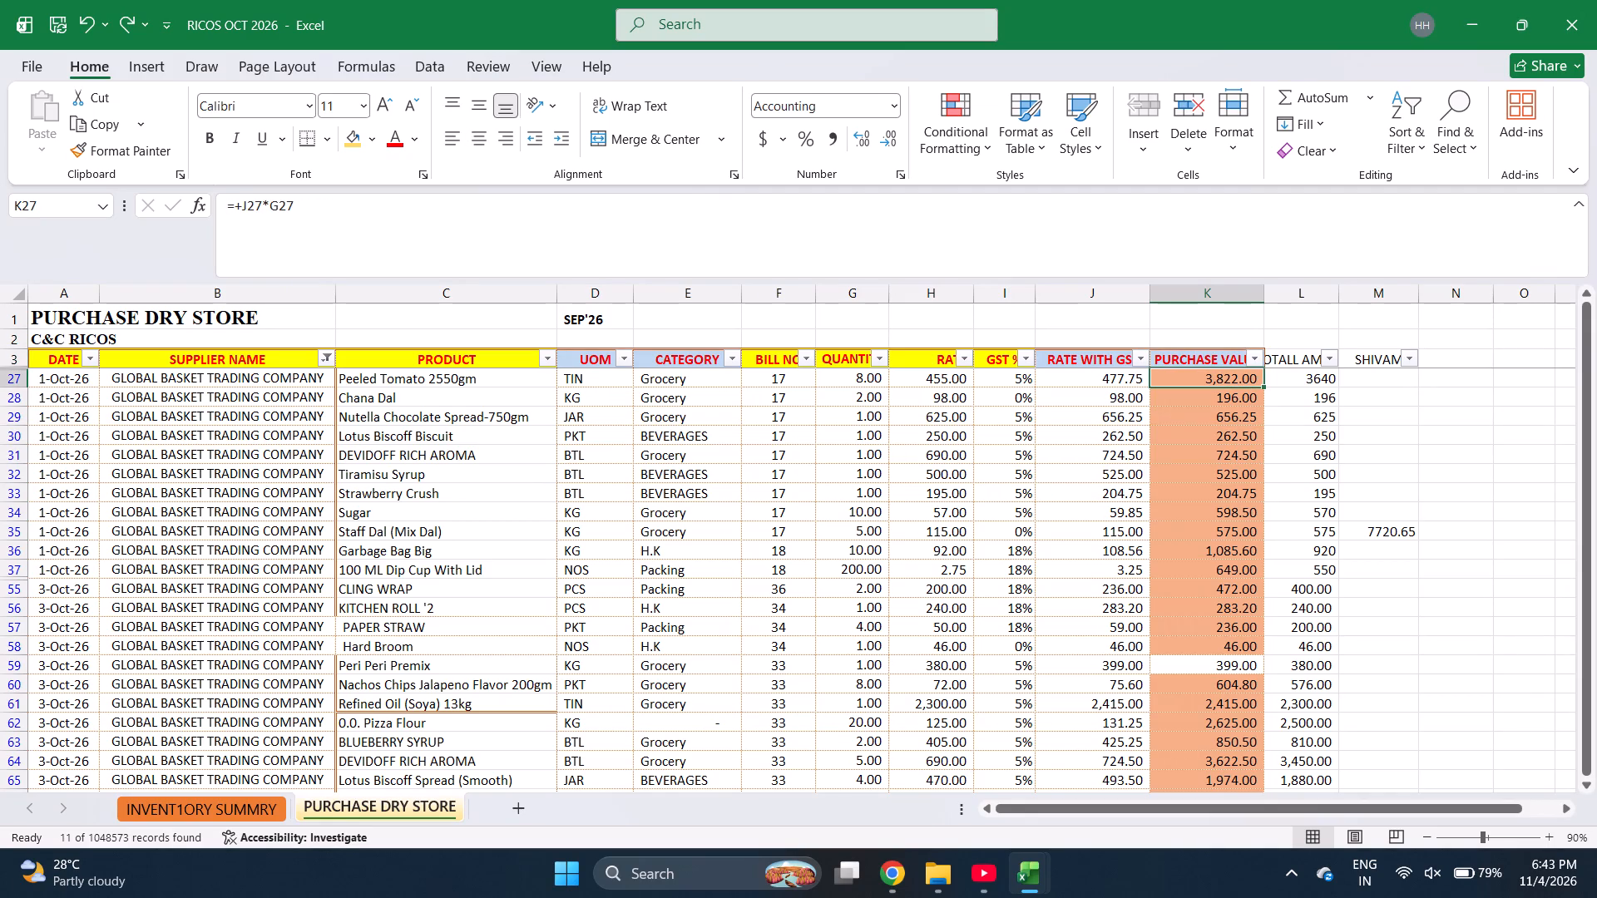
{"action": "key", "text": "Down"}
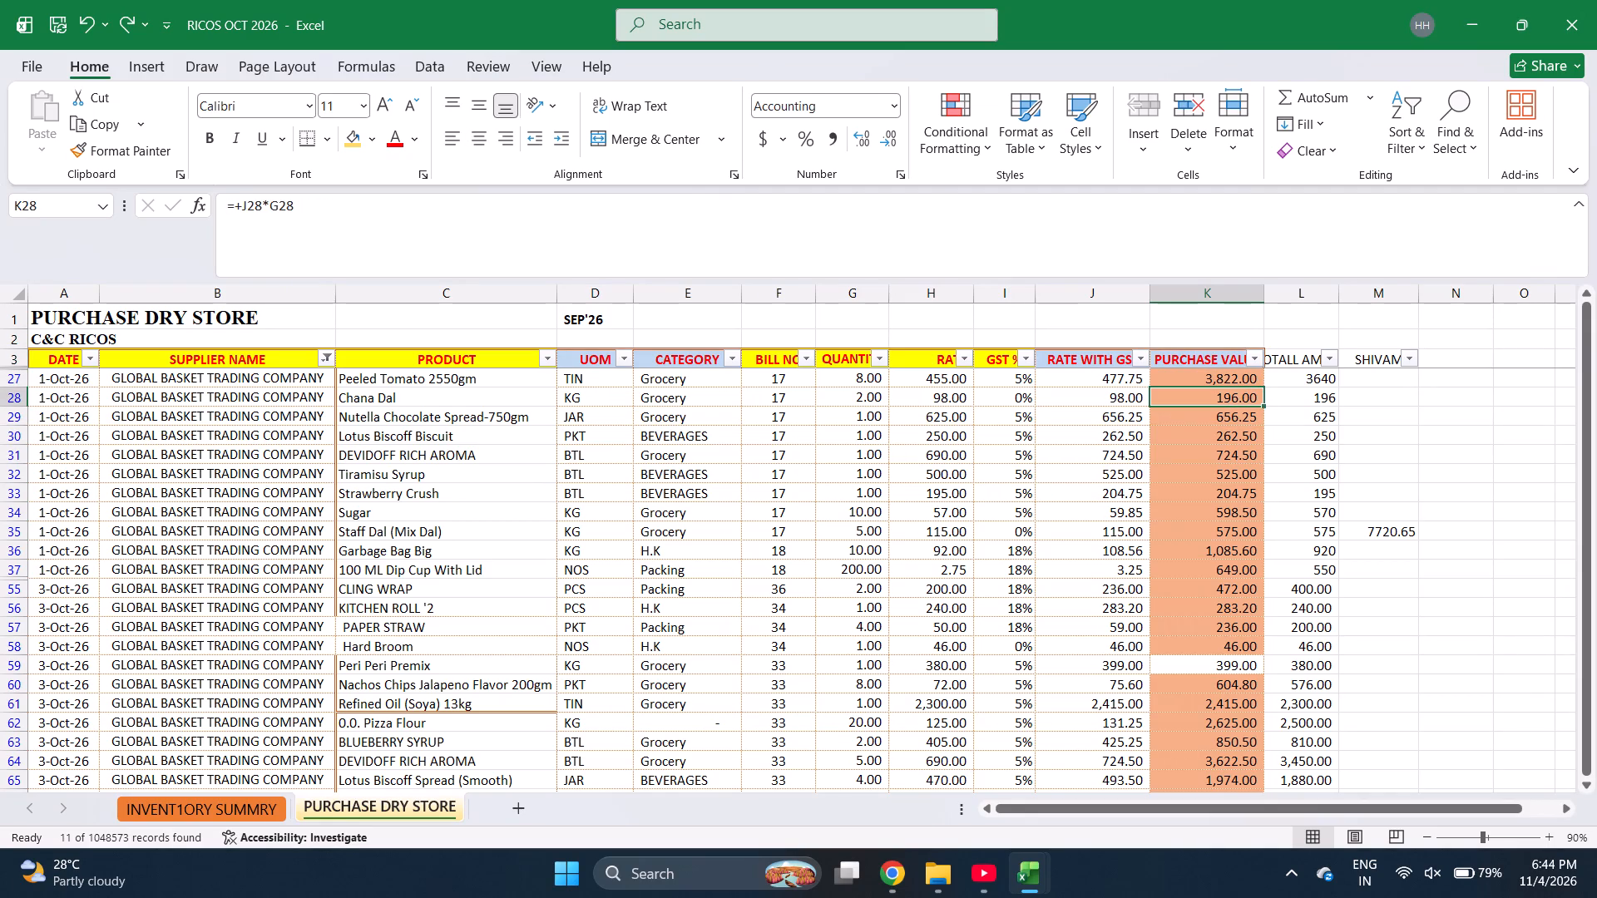
{"action": "key", "text": "Down"}
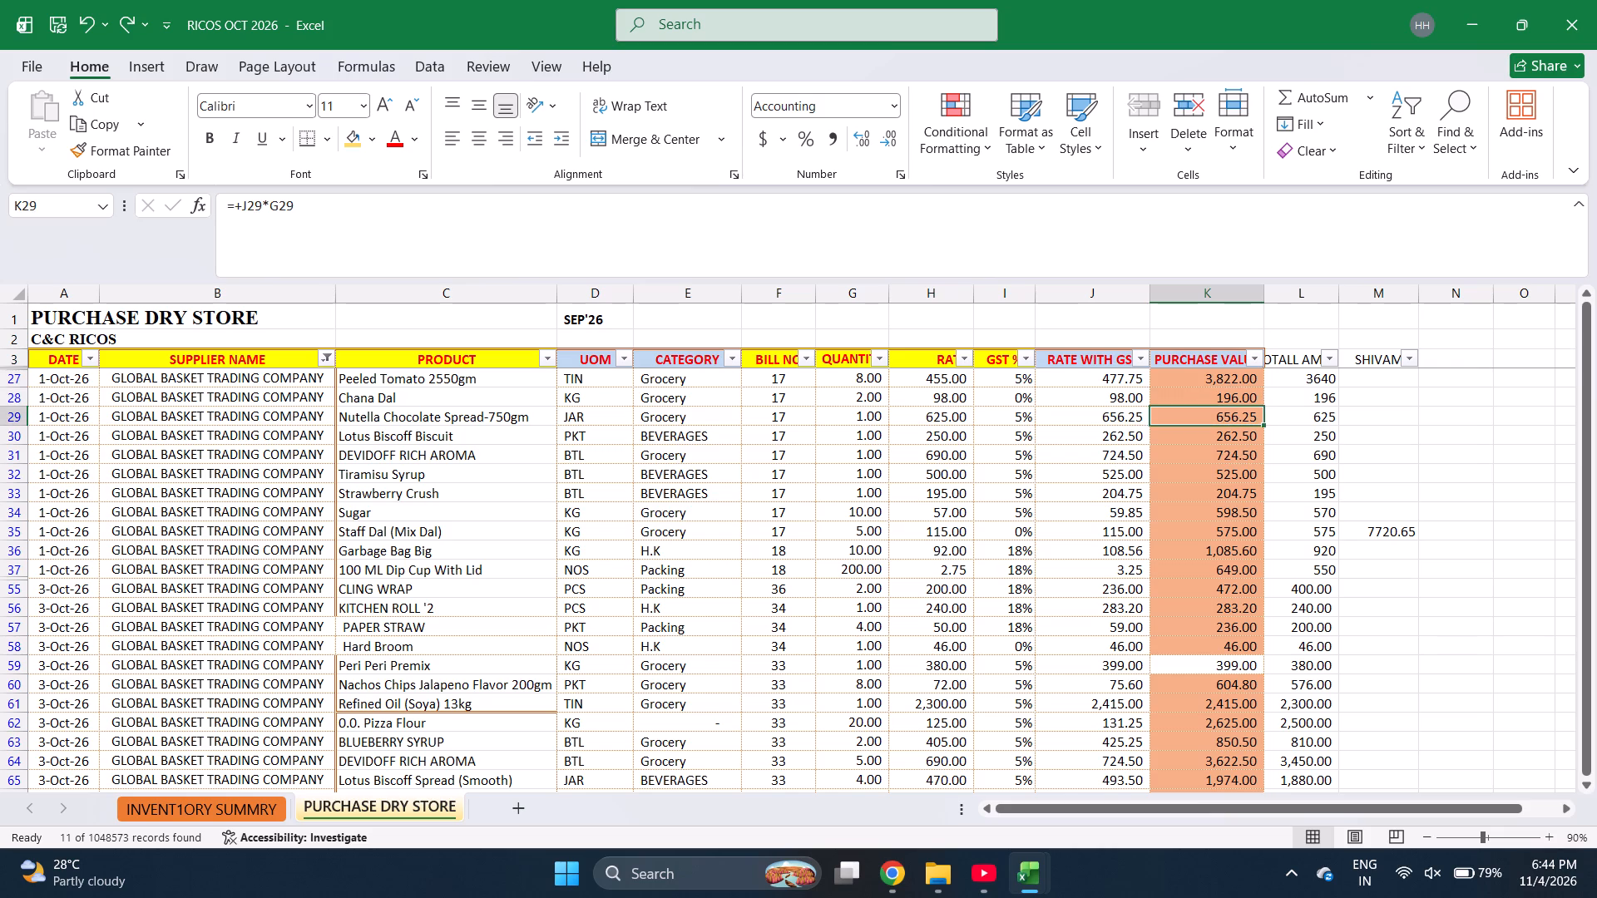
{"action": "key", "text": "Down"}
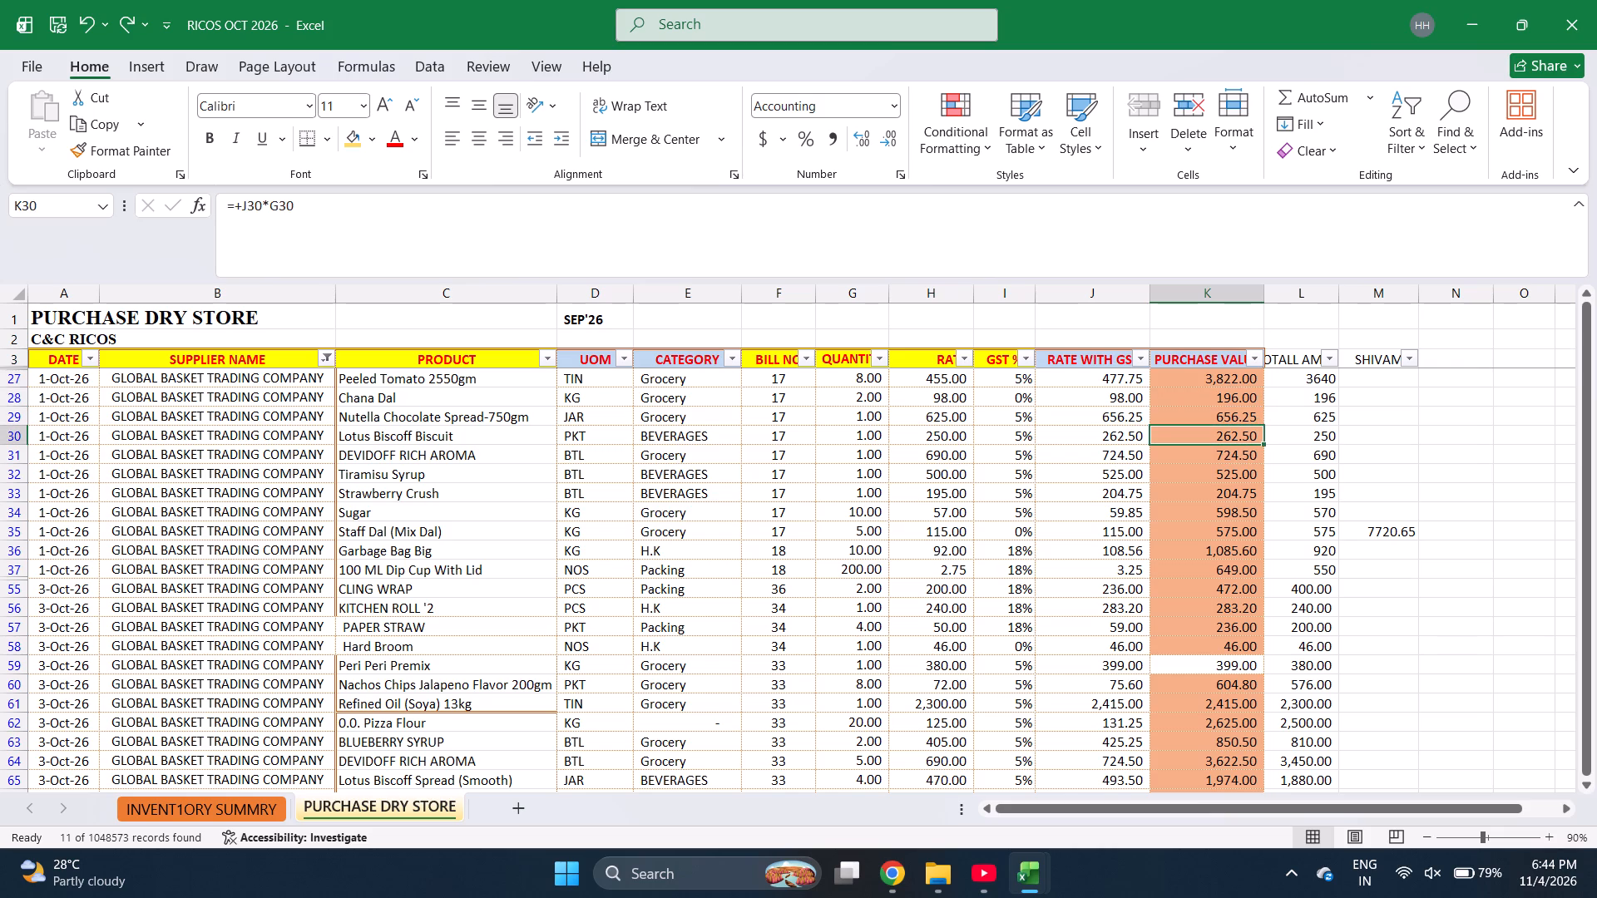
{"action": "key", "text": "Down"}
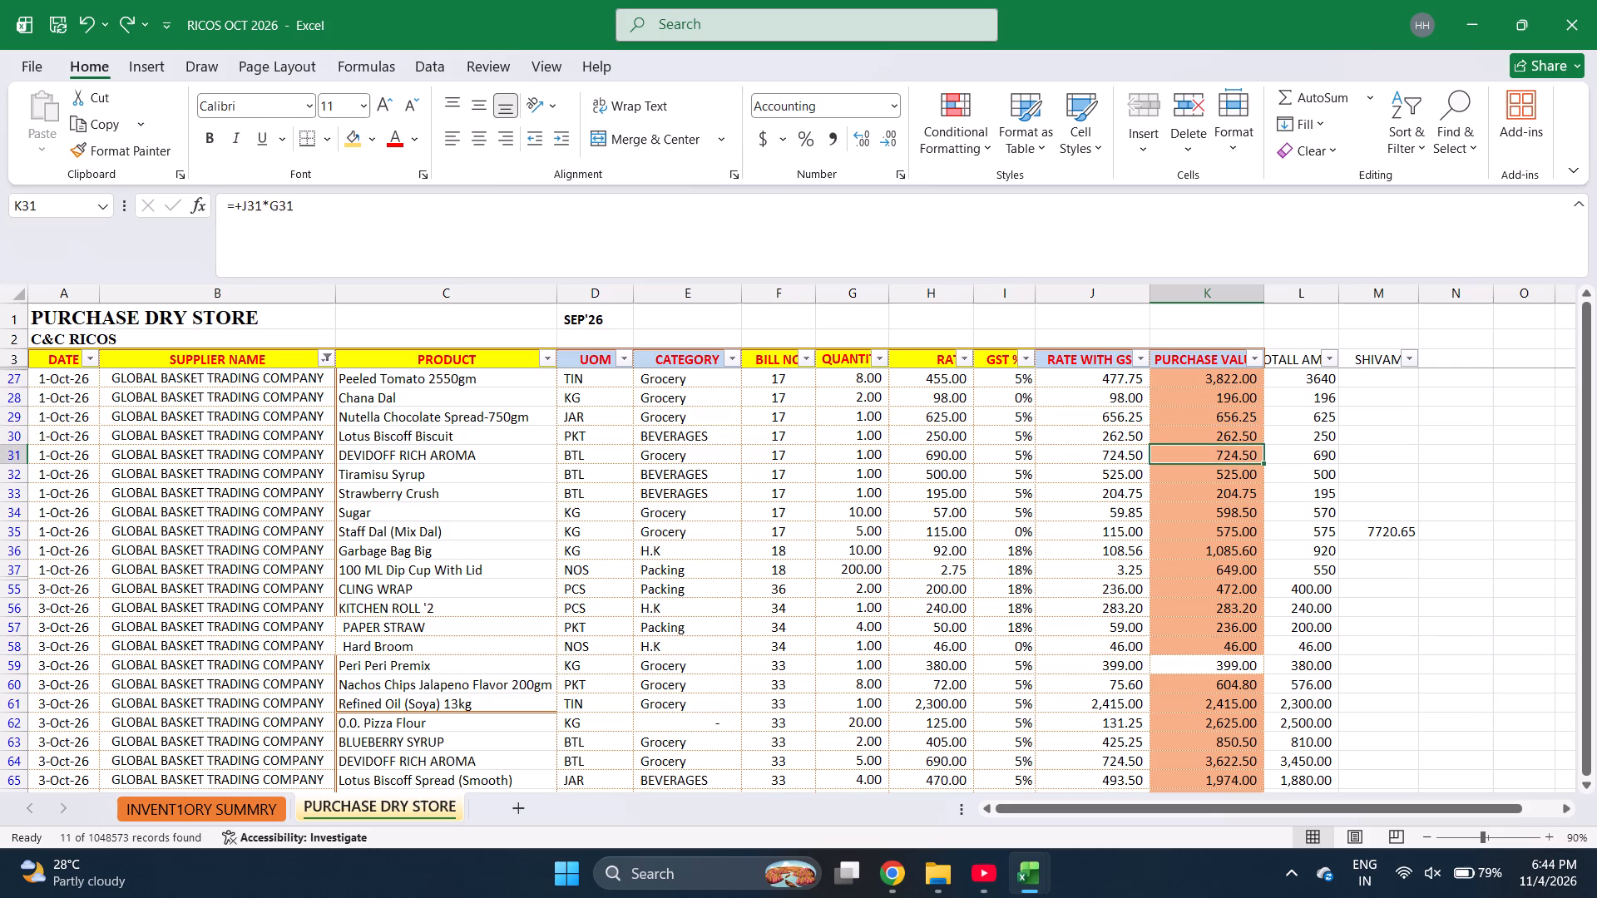
{"action": "key", "text": "Down"}
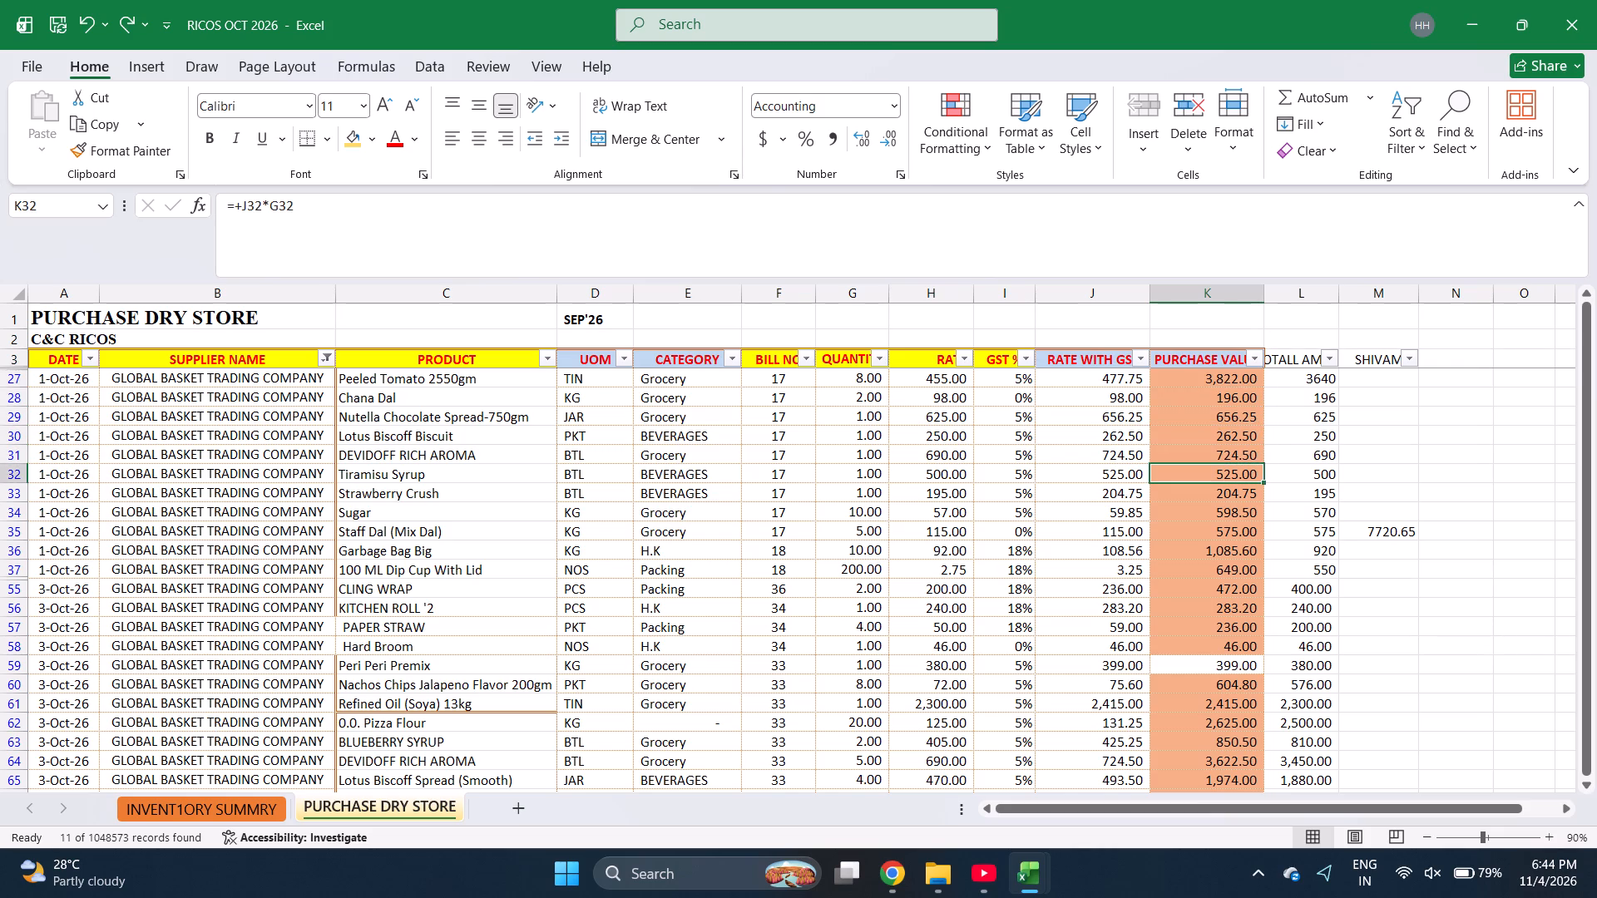
{"action": "key", "text": "Down"}
{"action": "key", "text": "Down"}
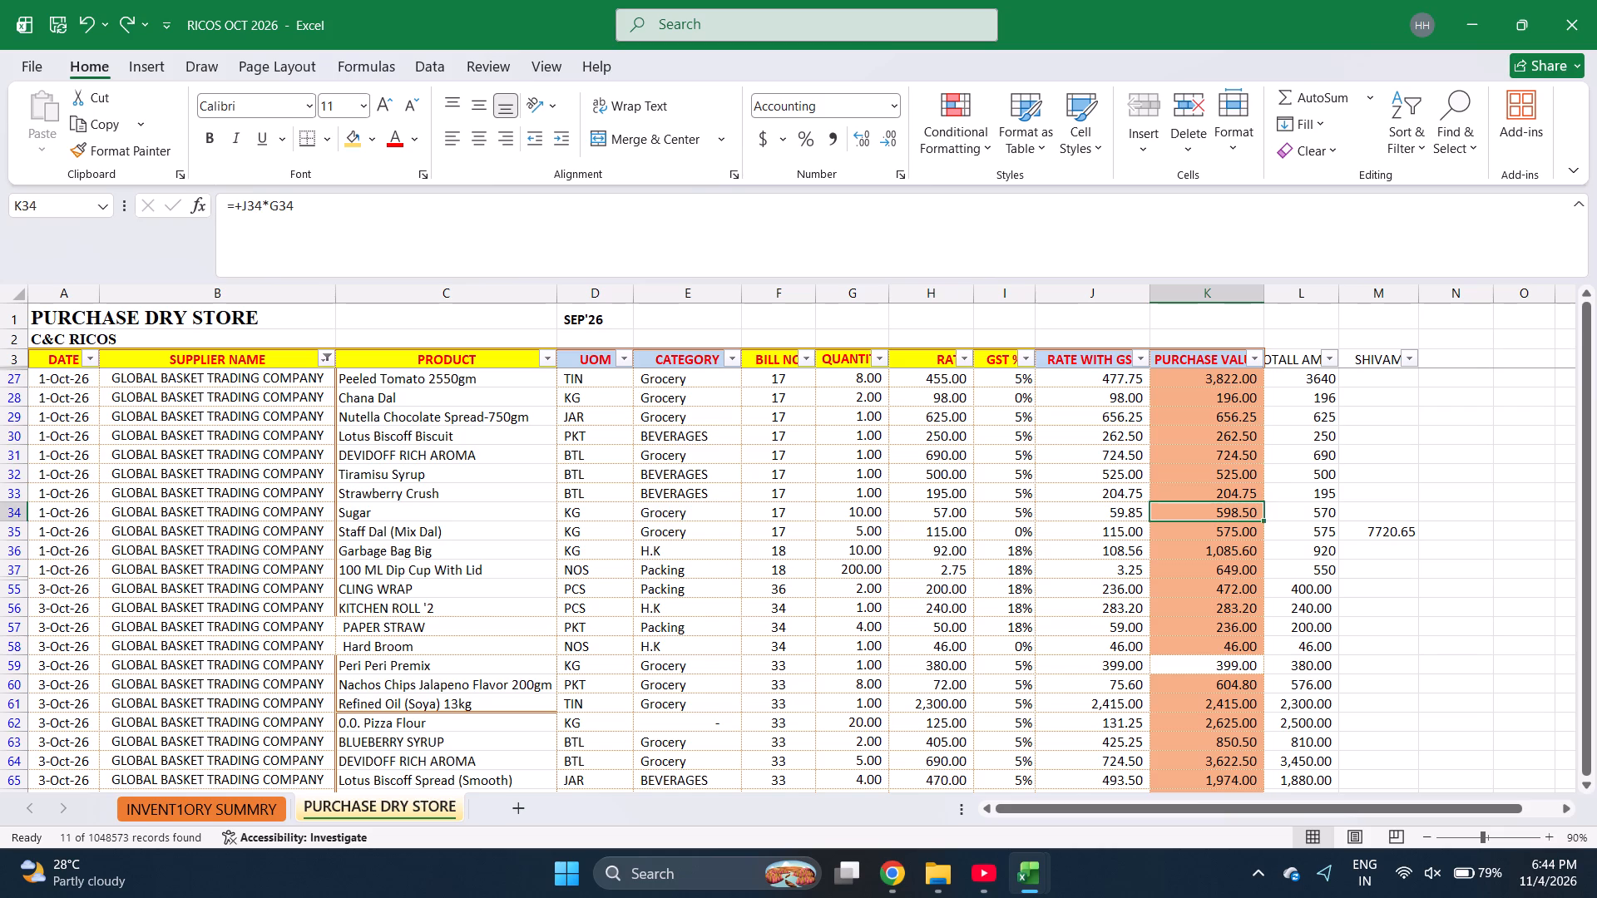
{"action": "key", "text": "Down"}
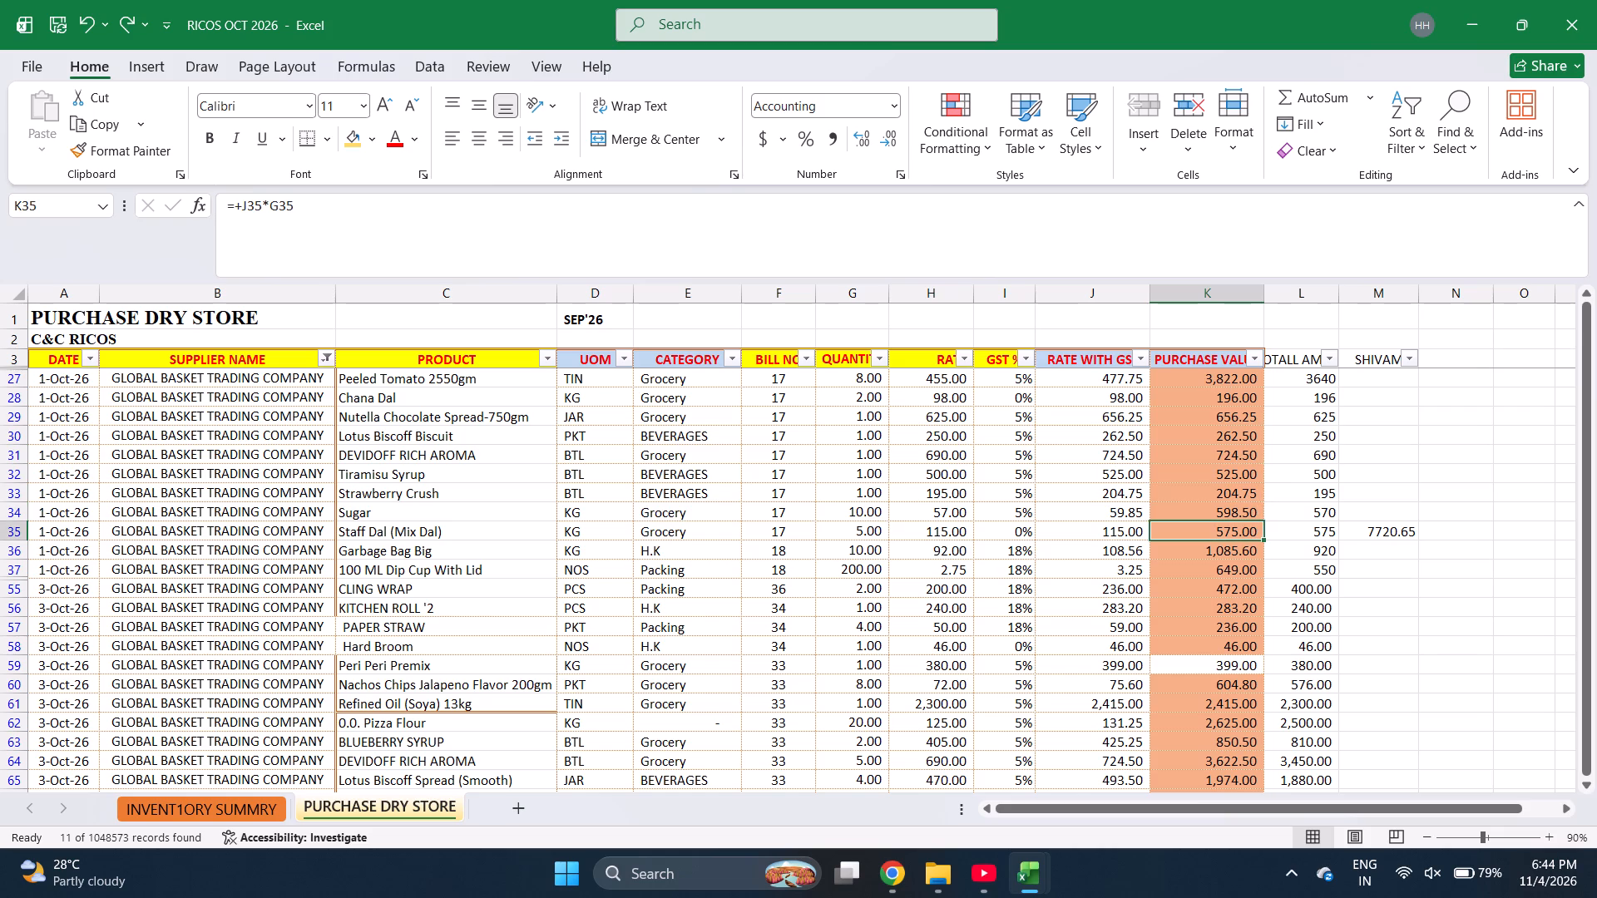
{"action": "key", "text": "Right"}
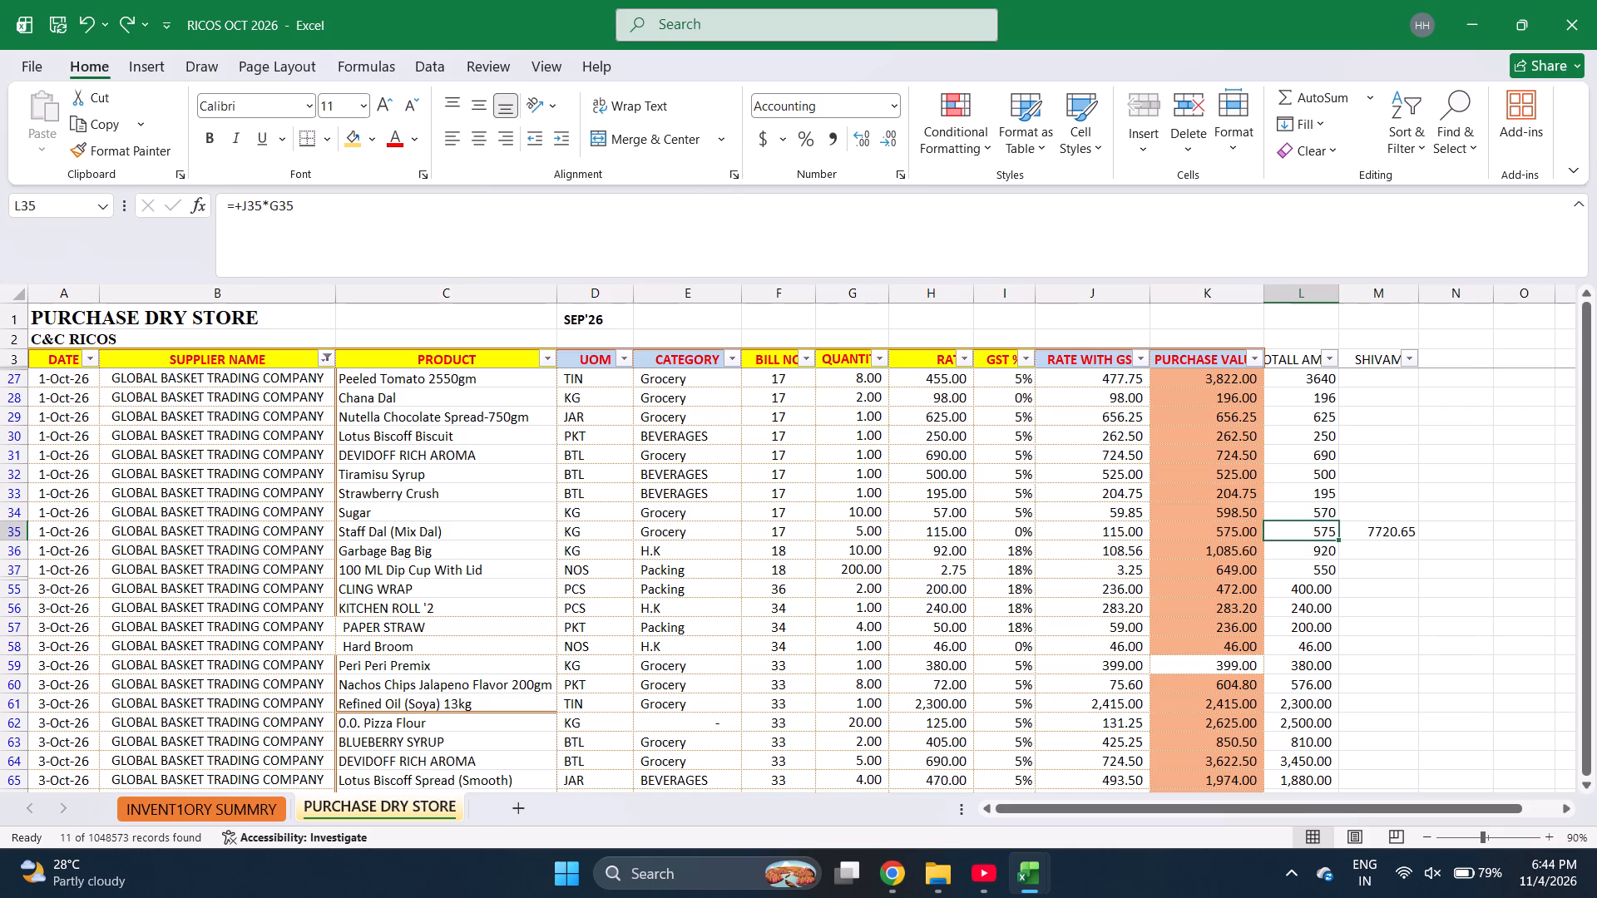
{"action": "key", "text": "Right"}
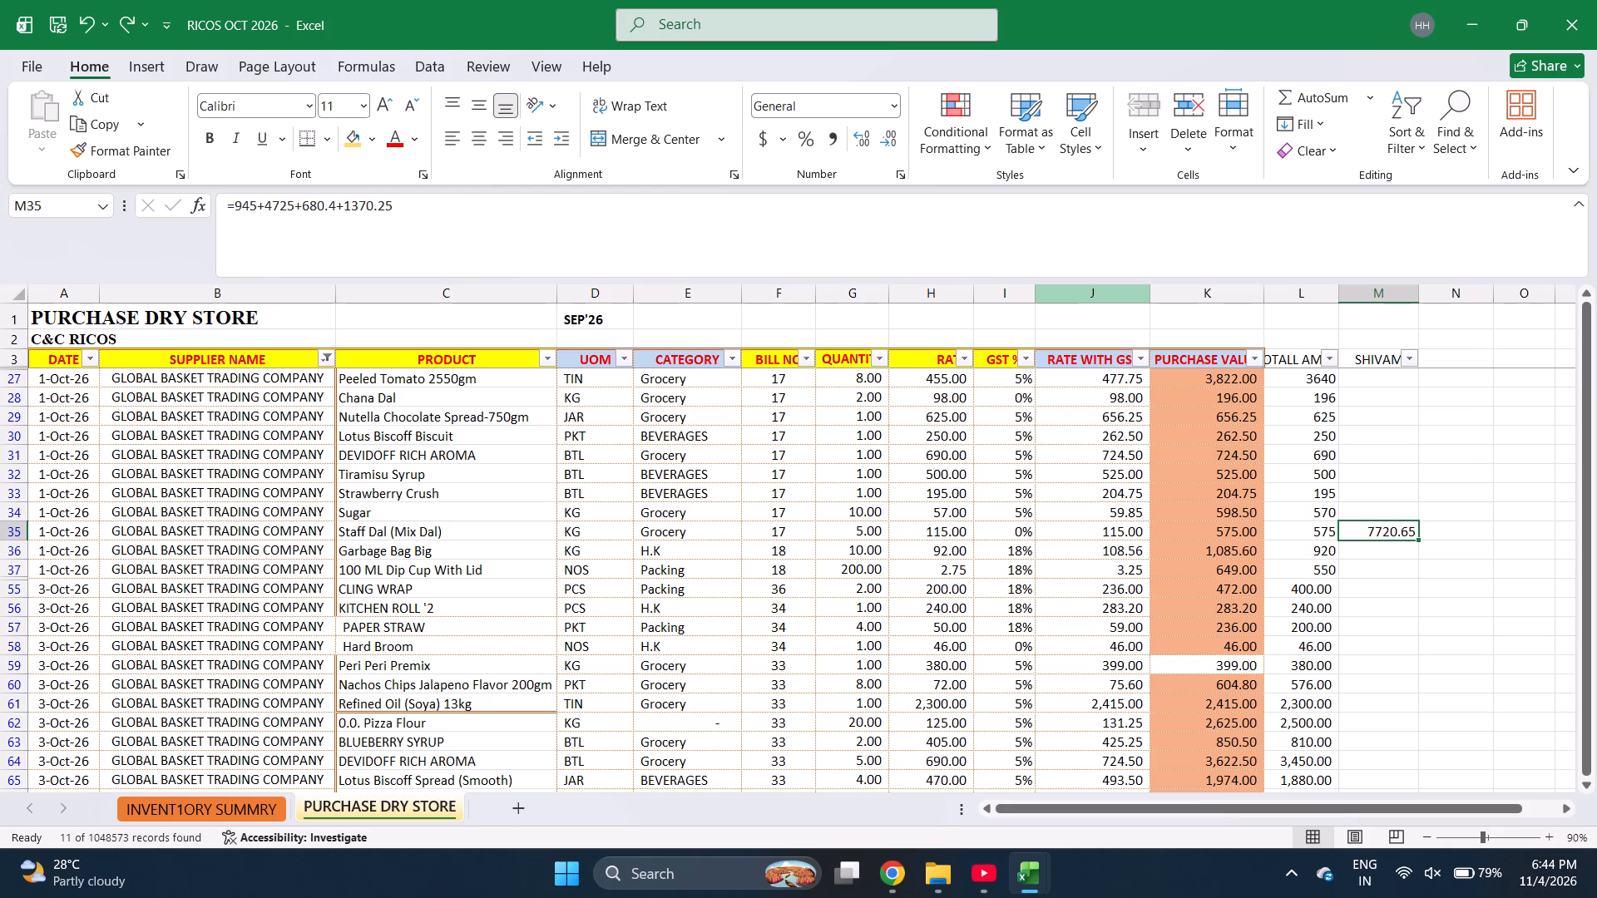
Change the last amount in the SHIVAM formula on the Staff Dal (Mix Dal) row, making it =945+4725+680.4+1338.75.
{"action": "left_click", "coordinate": [1216, 550]}
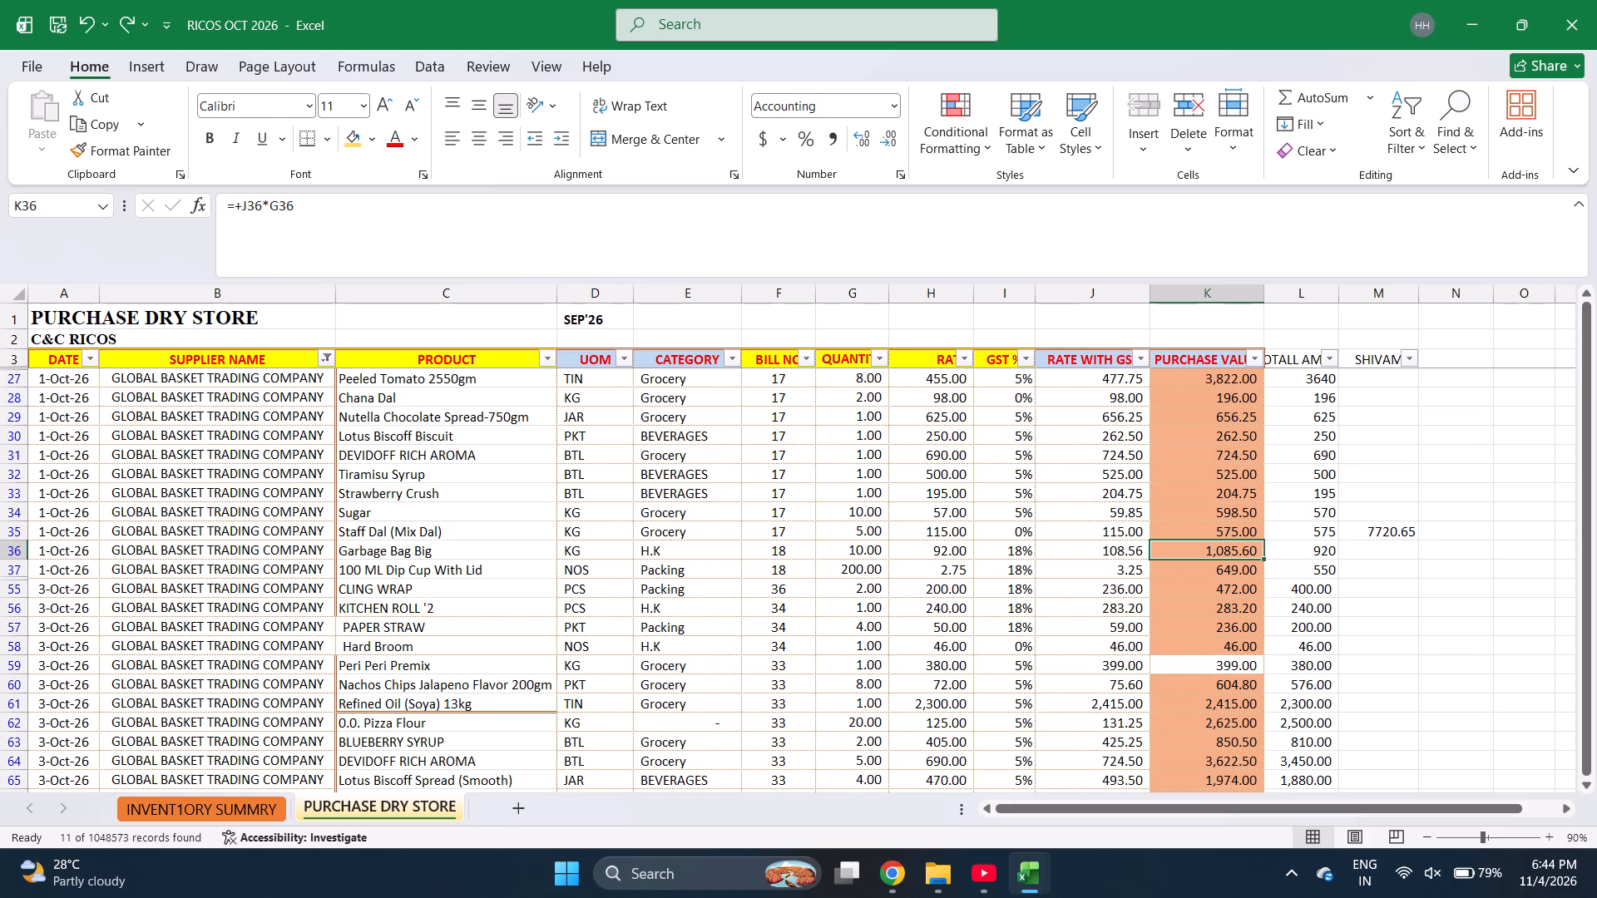
{"action": "key", "text": "Up"}
{"action": "key", "text": "Right"}
{"action": "key", "text": "Right"}
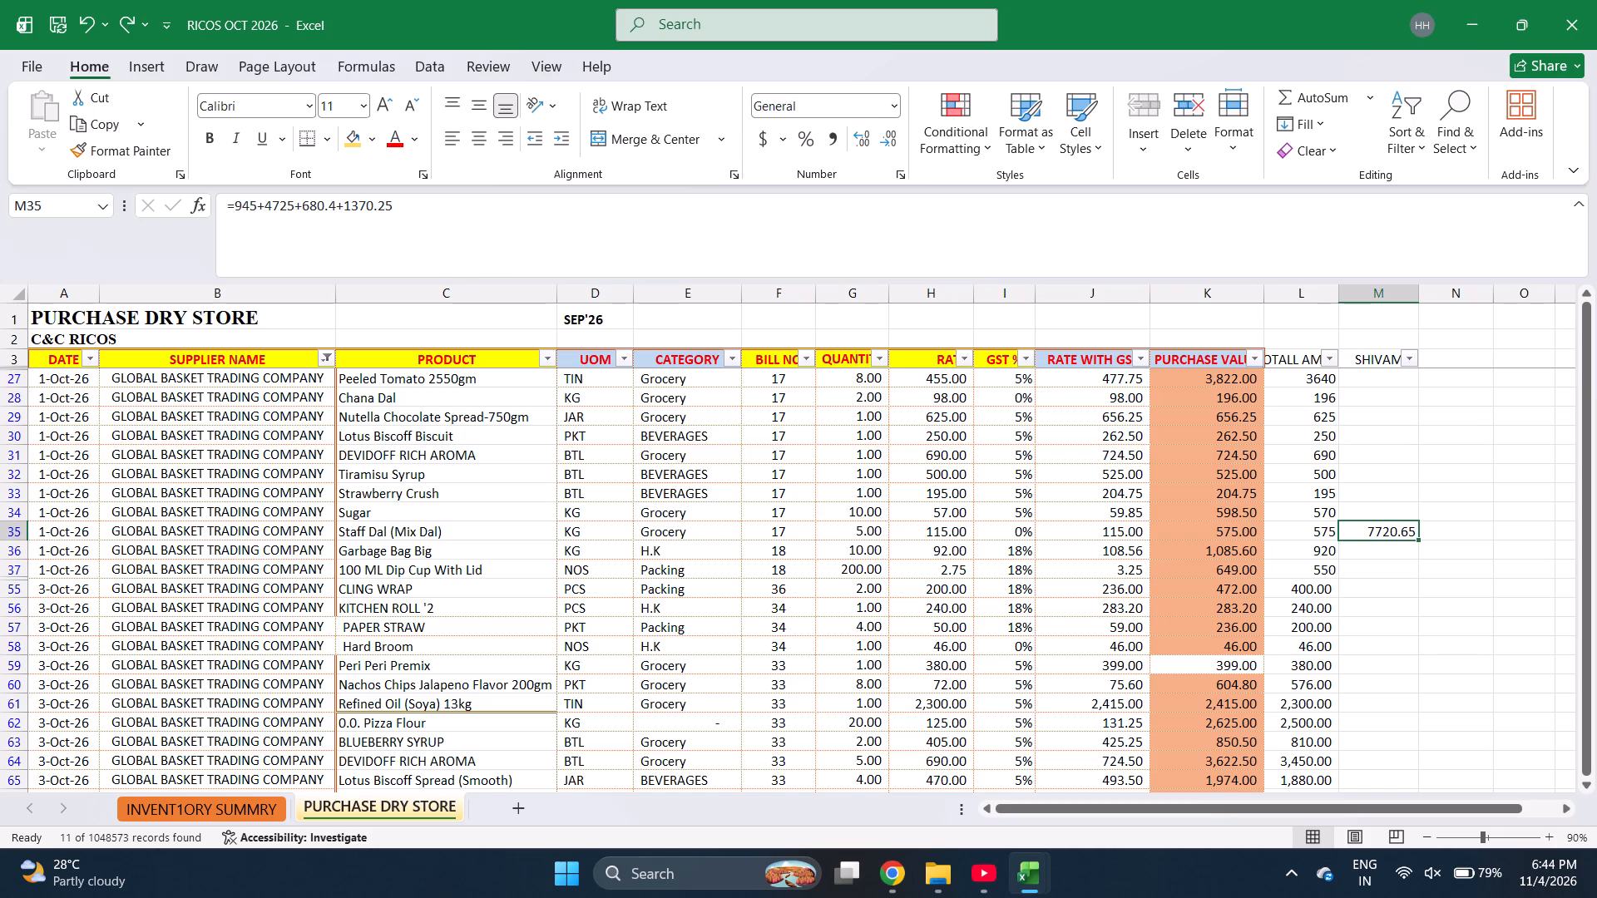
{"action": "left_click", "coordinate": [717, 234]}
{"action": "key", "text": "BackSpace"}
{"action": "key", "text": "BackSpace"}
{"action": "key", "text": "BackSpace"}
{"action": "key", "text": "BackSpace"}
{"action": "key", "text": "BackSpace"}
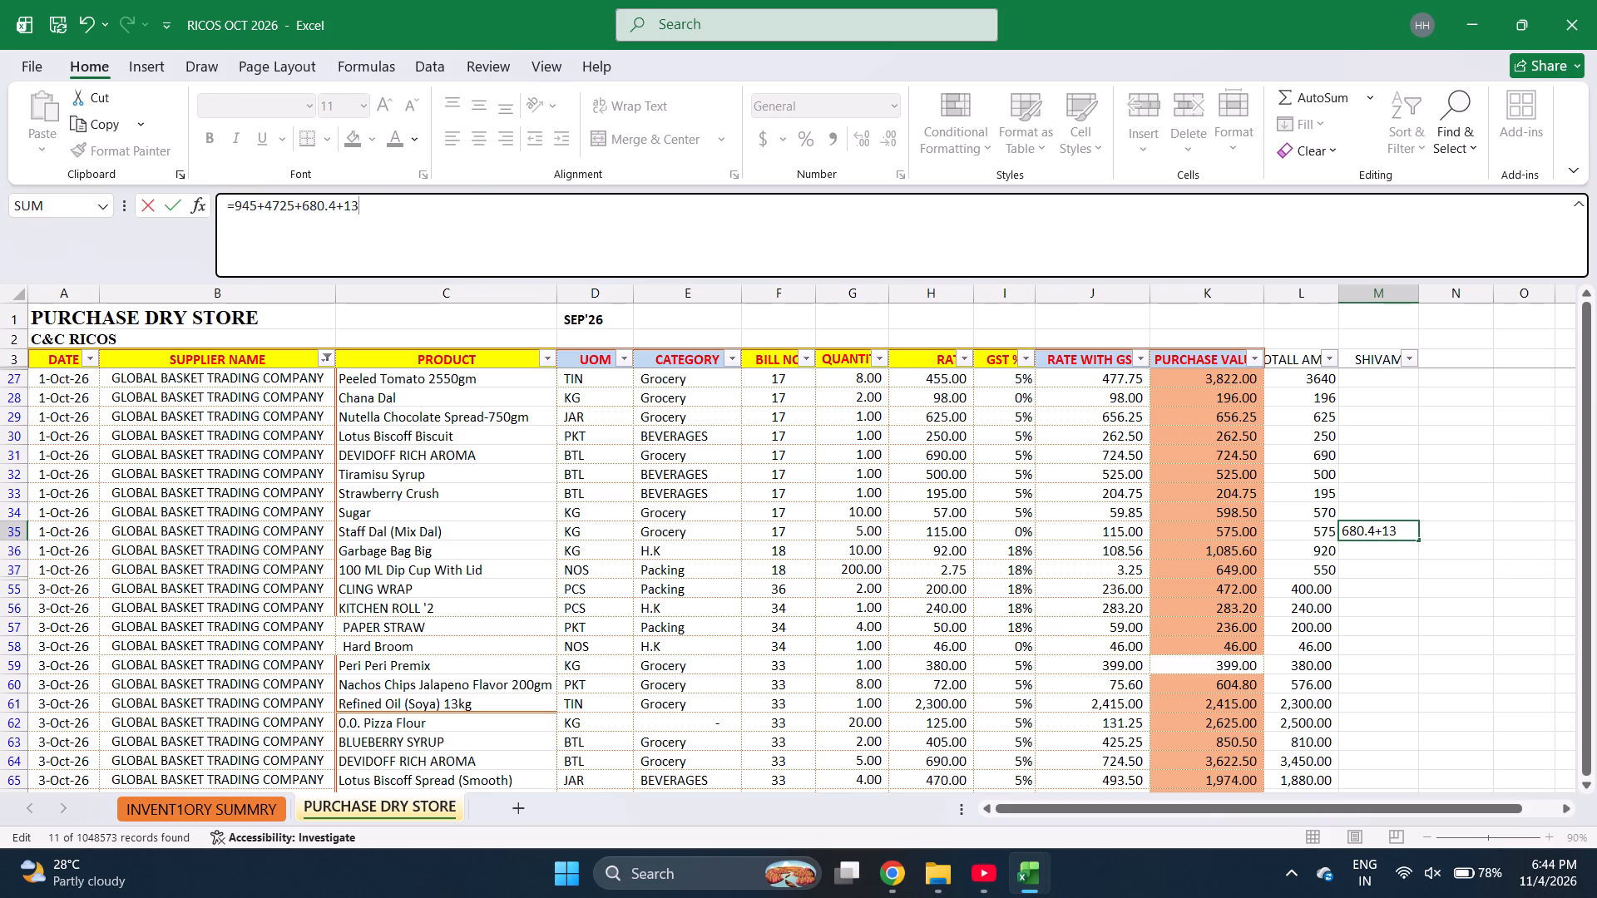
{"action": "type", "text": "38"}
{"action": "type", "text": ".75"}
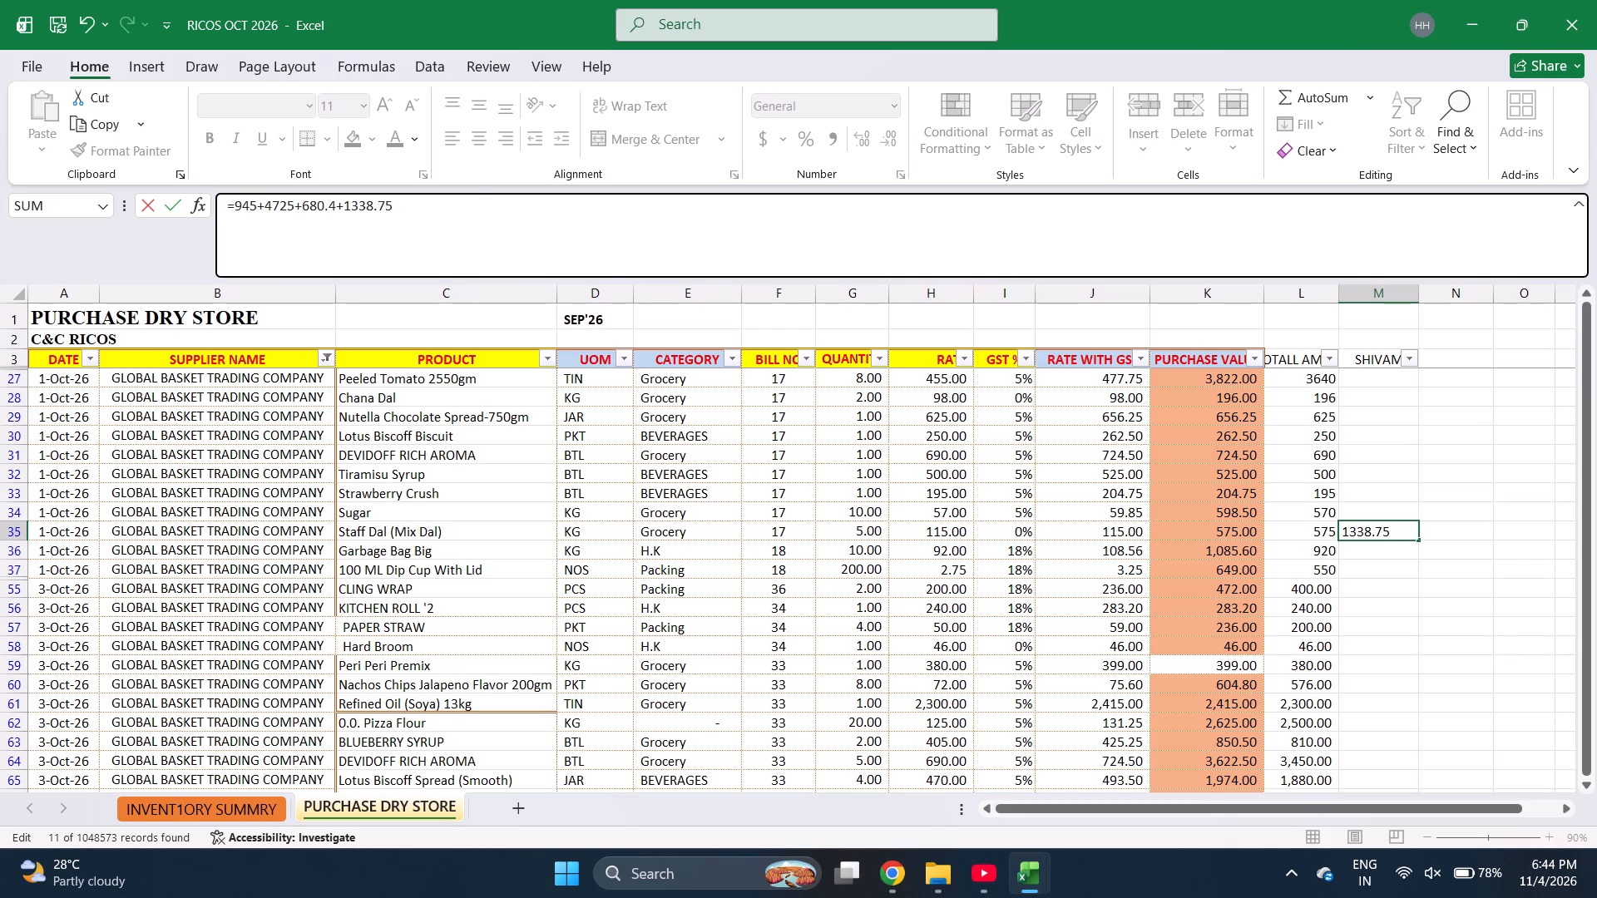
{"action": "key", "text": "Return"}
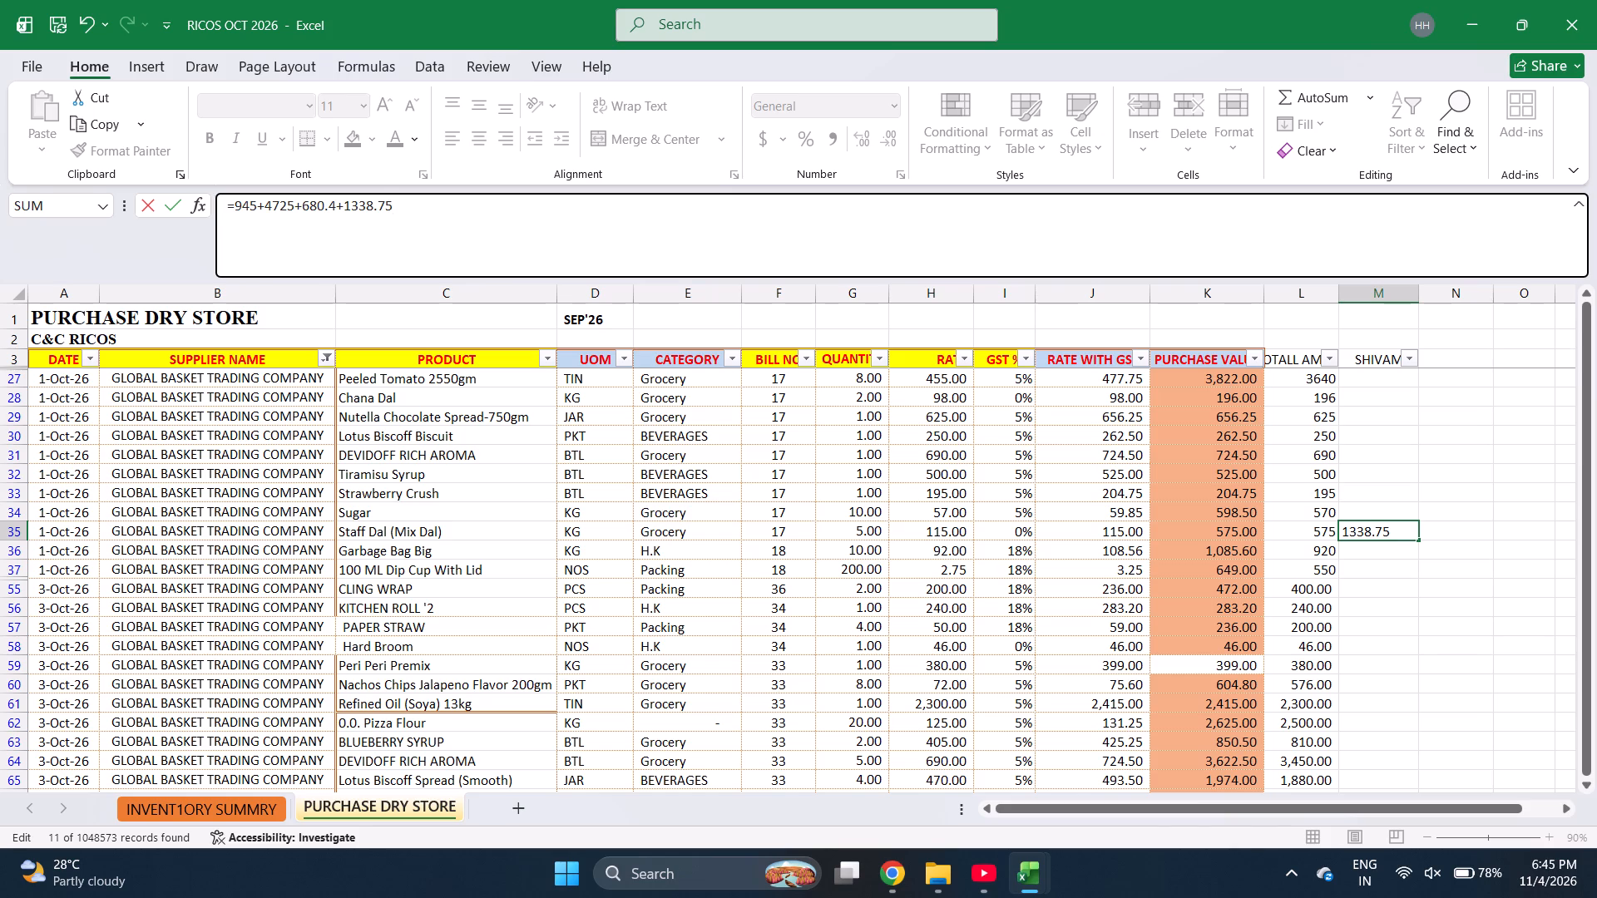
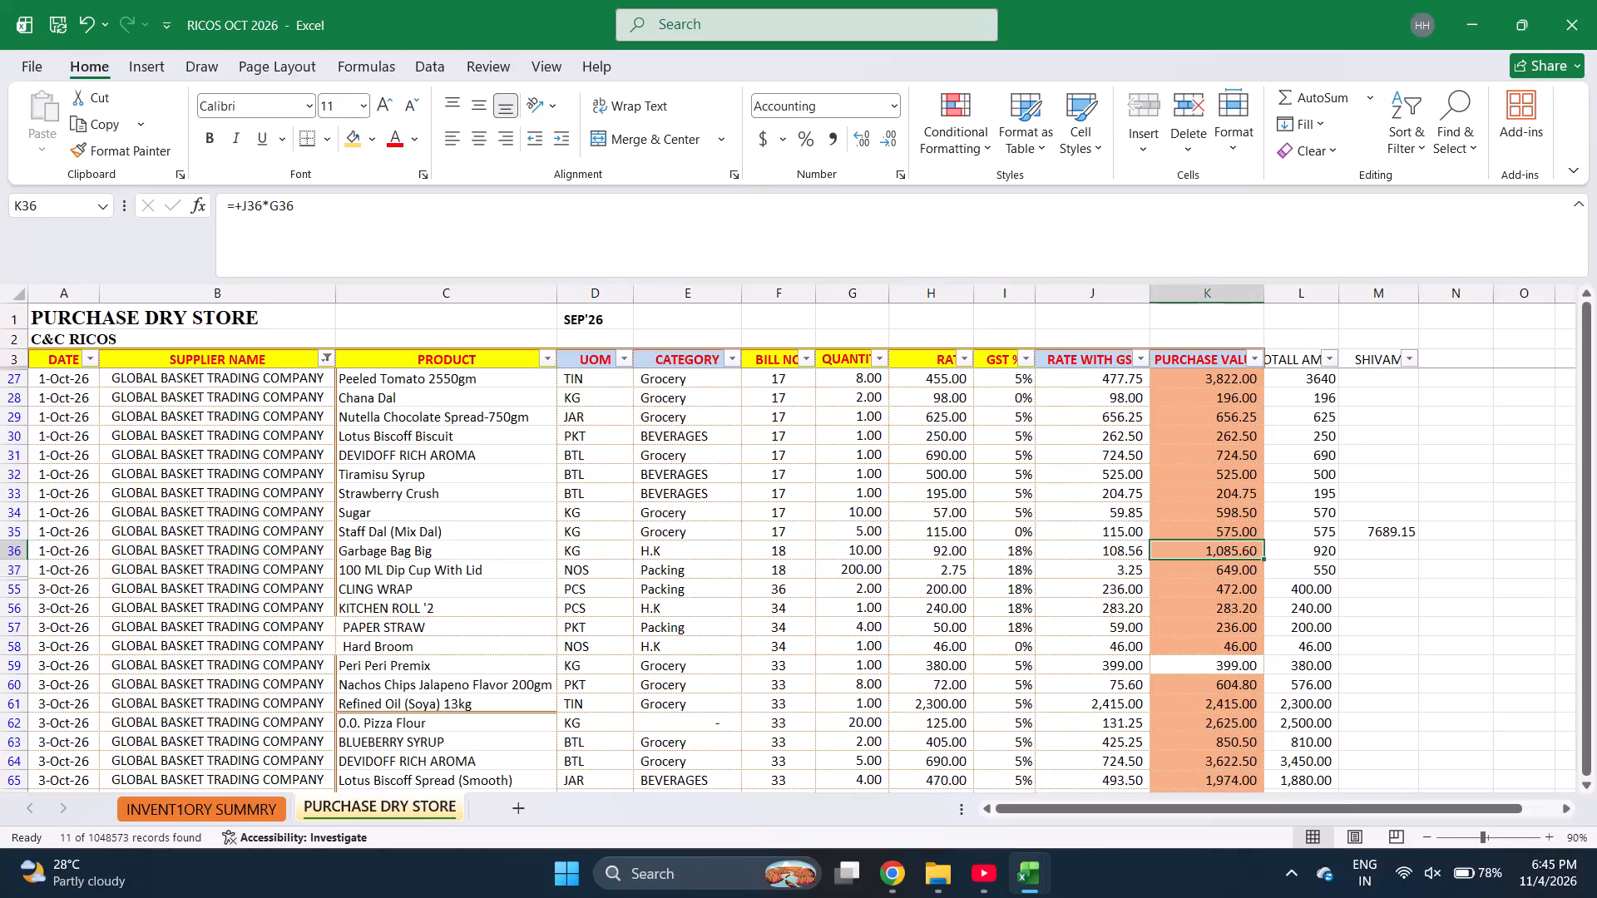
Select both PURCHASE VALUE entries of bill 18, Garbage Bag Big and 100 ML Dip Cup With Lid, to check their sum.
{"action": "key", "text": "shift+Down"}
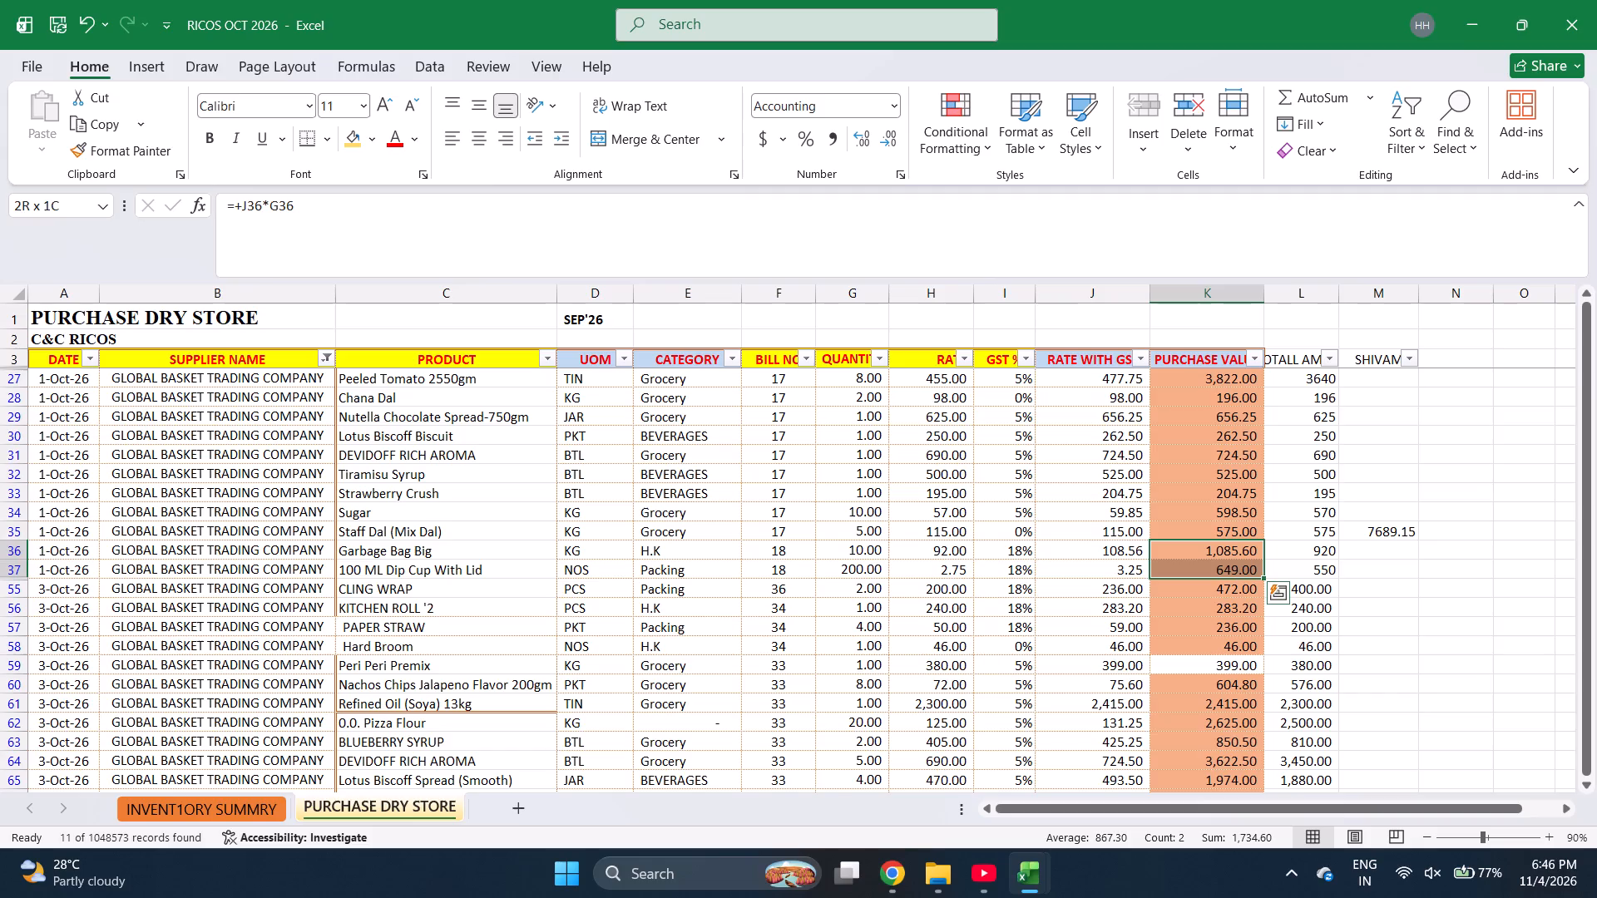
Look through the remaining GLOBAL BASKET TRADING COMPANY purchases down to the 30-Oct-26 entries, returning to the 1-Oct-26 rows.
{"action": "scroll", "coordinate": [696, 526], "scroll_direction": "down", "scroll_amount": 8}
{"action": "scroll", "coordinate": [696, 526], "scroll_direction": "up", "scroll_amount": 3}
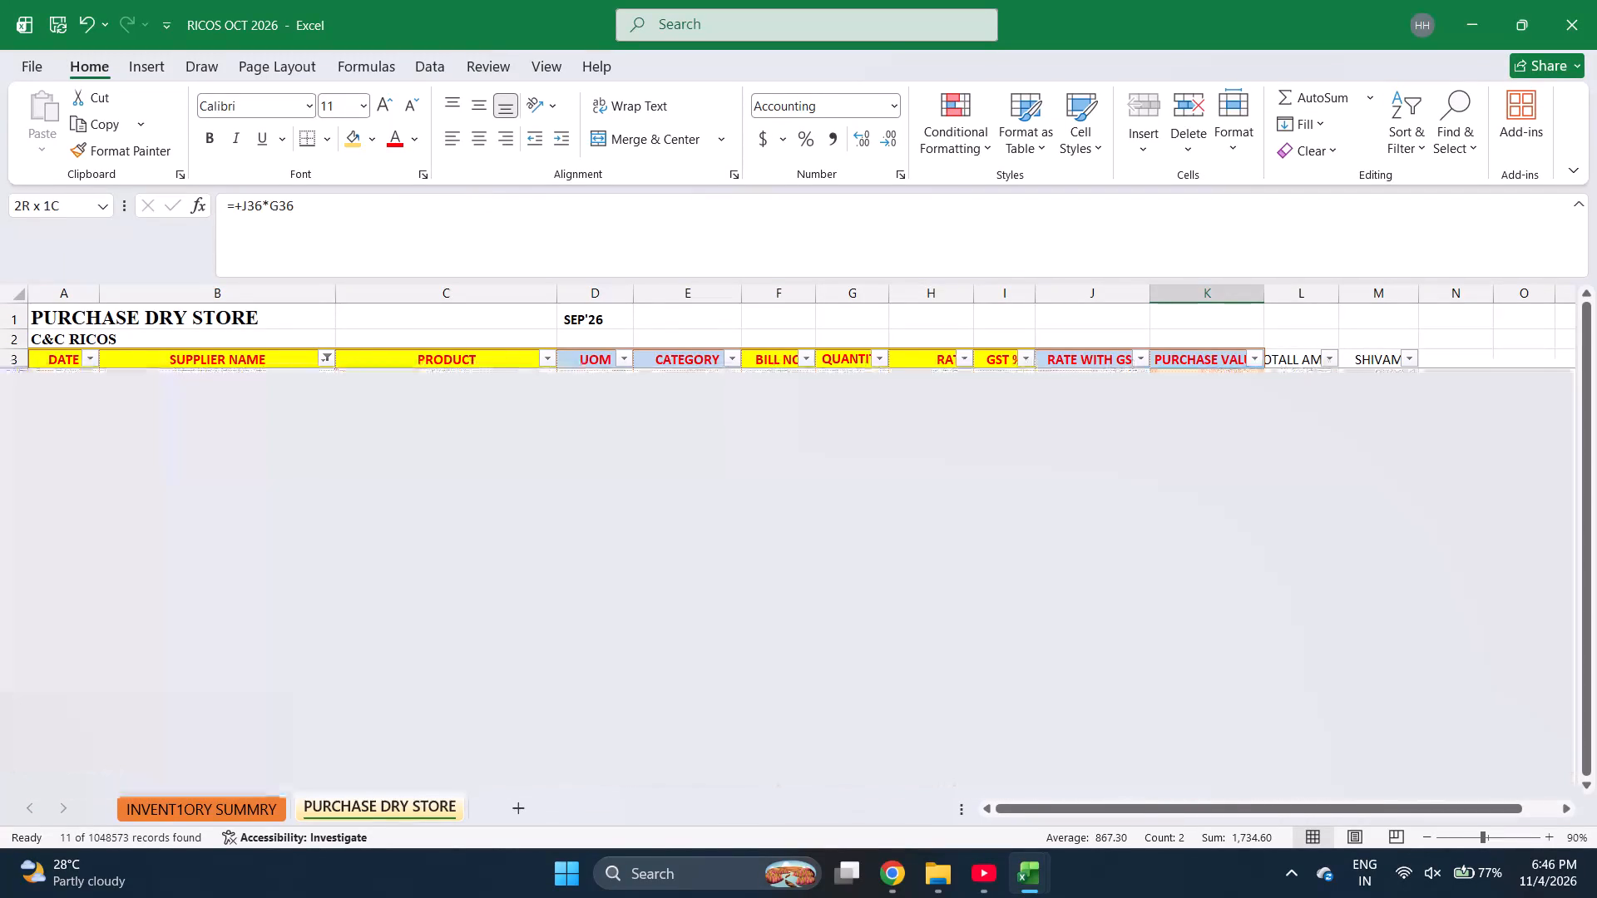
{"action": "scroll", "coordinate": [696, 526], "scroll_direction": "up", "scroll_amount": 1}
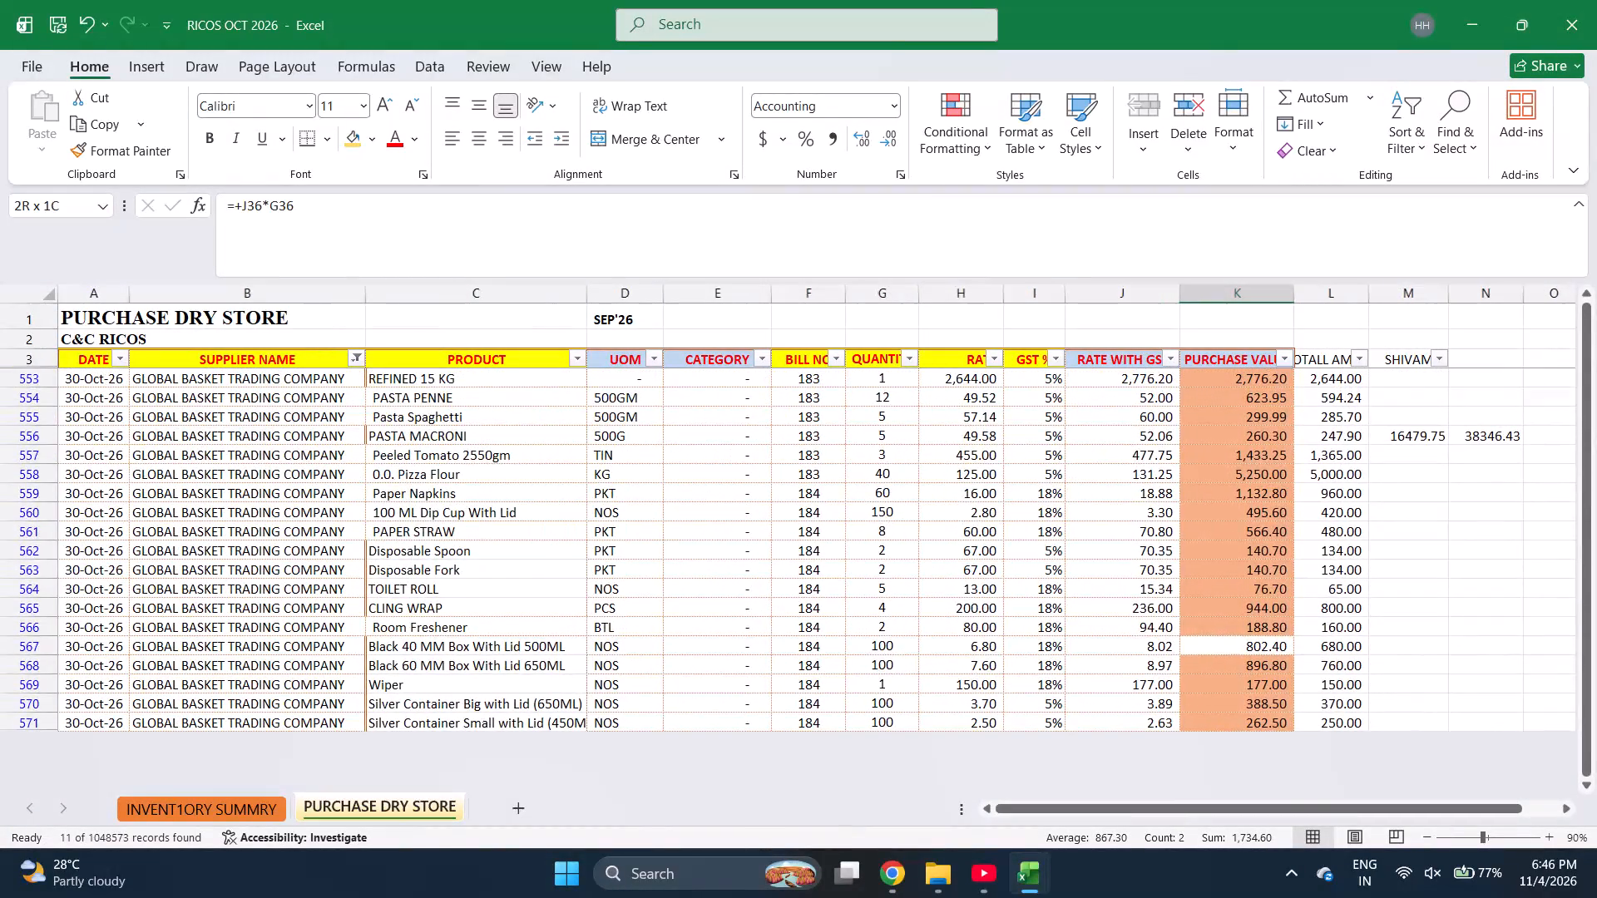
{"action": "scroll", "coordinate": [696, 526], "scroll_direction": "up", "scroll_amount": 2}
{"action": "scroll", "coordinate": [696, 526], "scroll_direction": "down", "scroll_amount": 1}
{"action": "scroll", "coordinate": [696, 546], "scroll_direction": "up", "scroll_amount": 2}
{"action": "scroll", "coordinate": [648, 897], "scroll_direction": "up", "scroll_amount": 5}
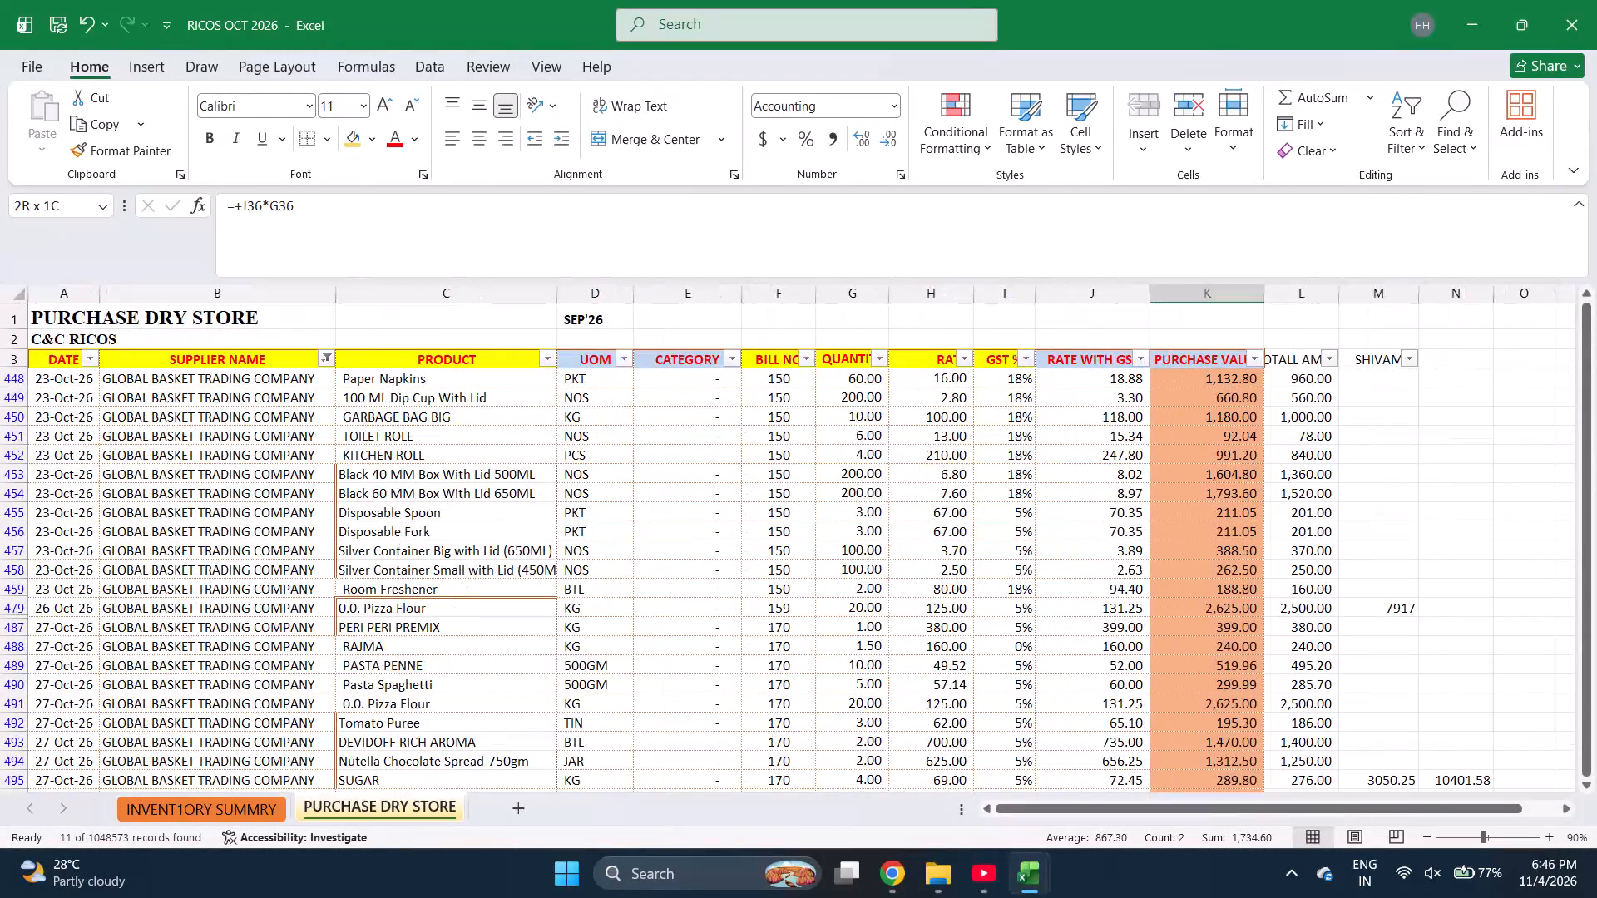
{"action": "scroll", "coordinate": [764, 734], "scroll_direction": "up", "scroll_amount": 9}
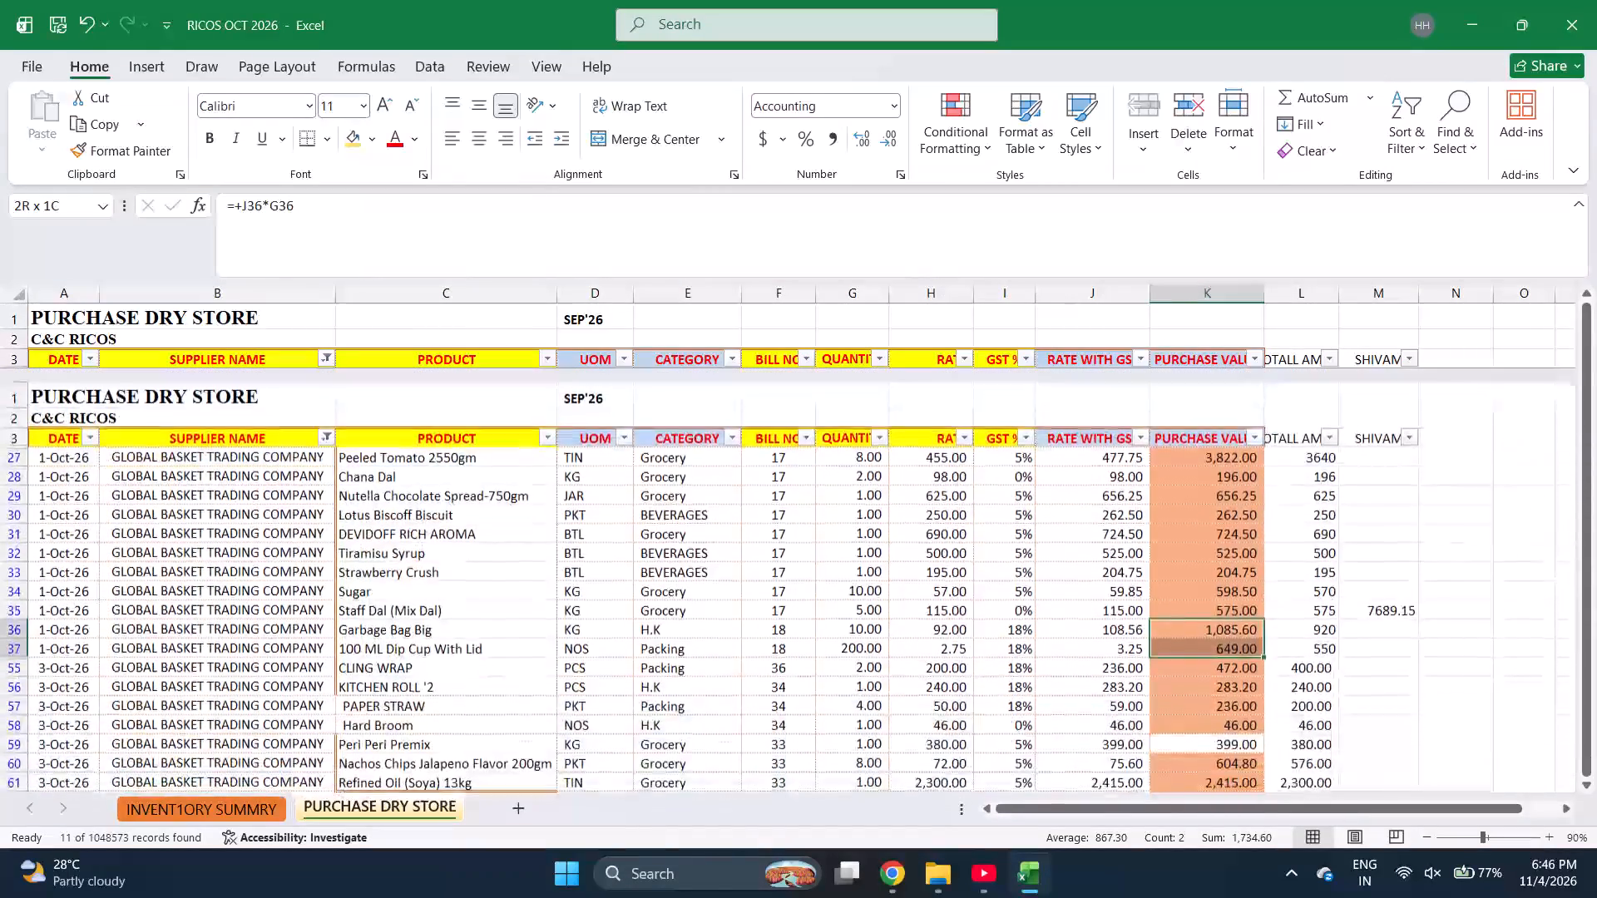